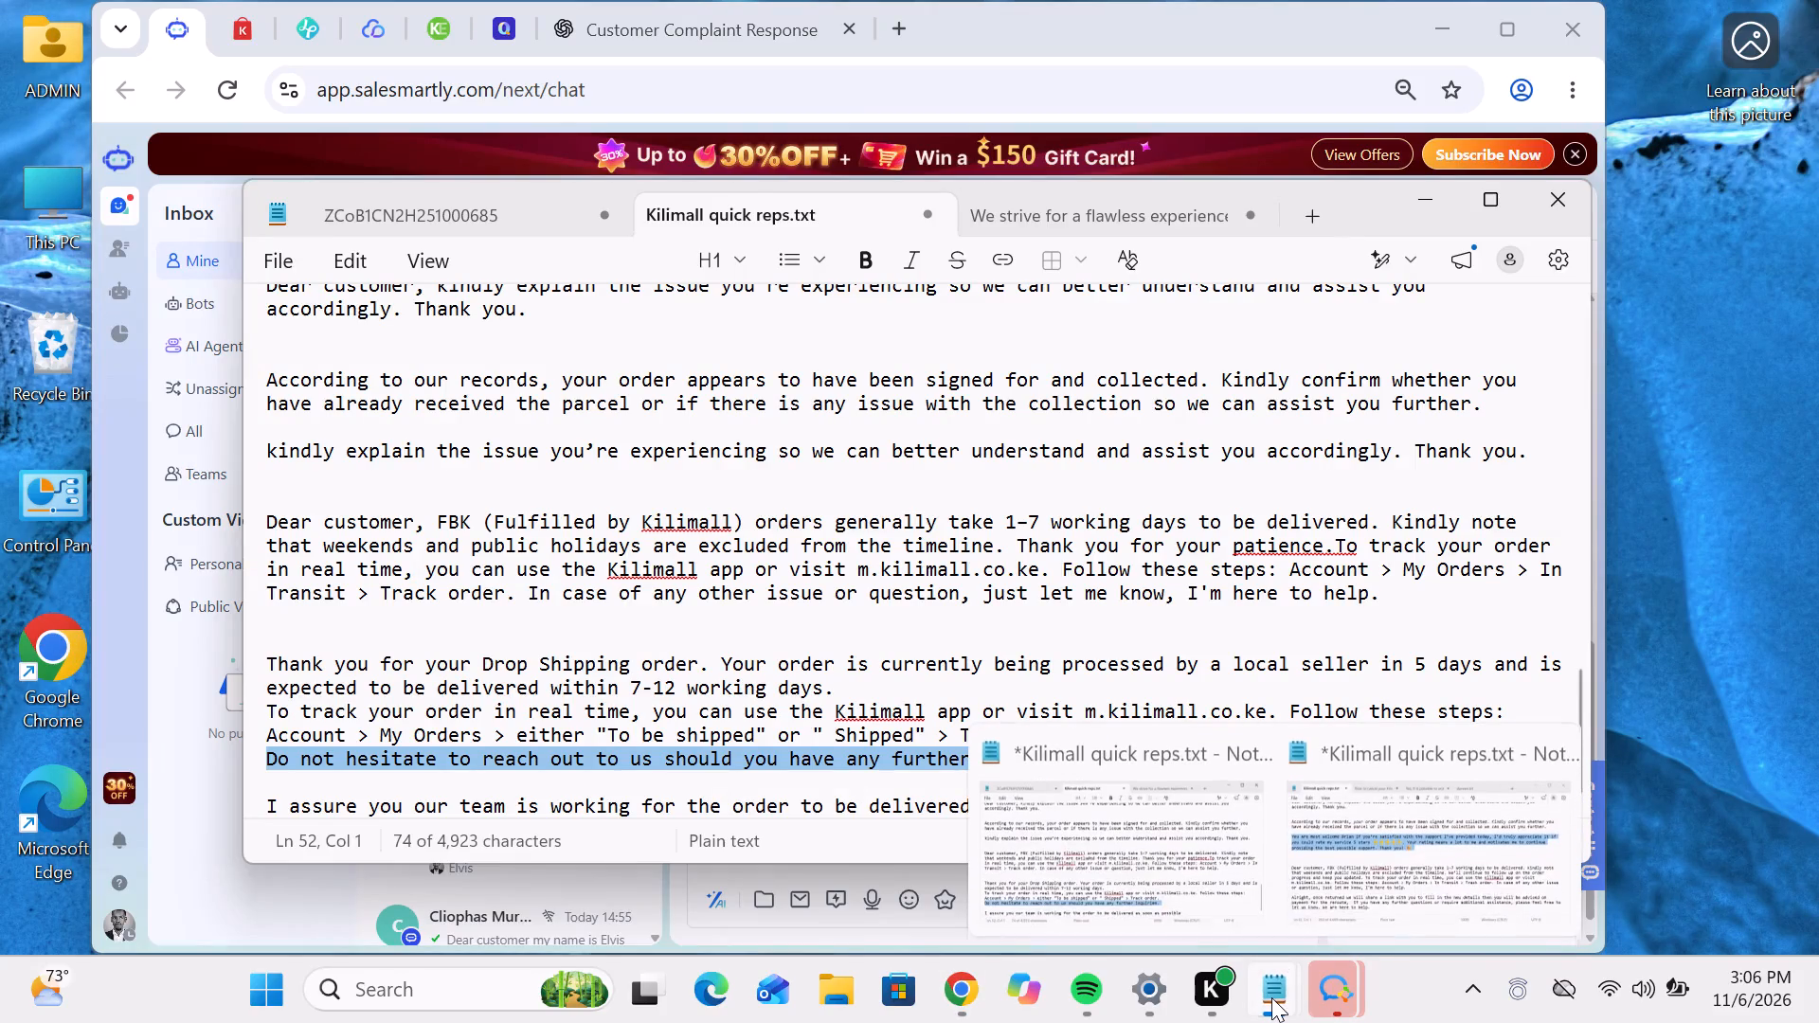
Switch to the Notepad window whose Kilimall quick reps.txt contains the 5-star rating message and look through its canned replies for a suitable one.
left_click(1366, 904)
scroll(1256, 712, "down", 9)
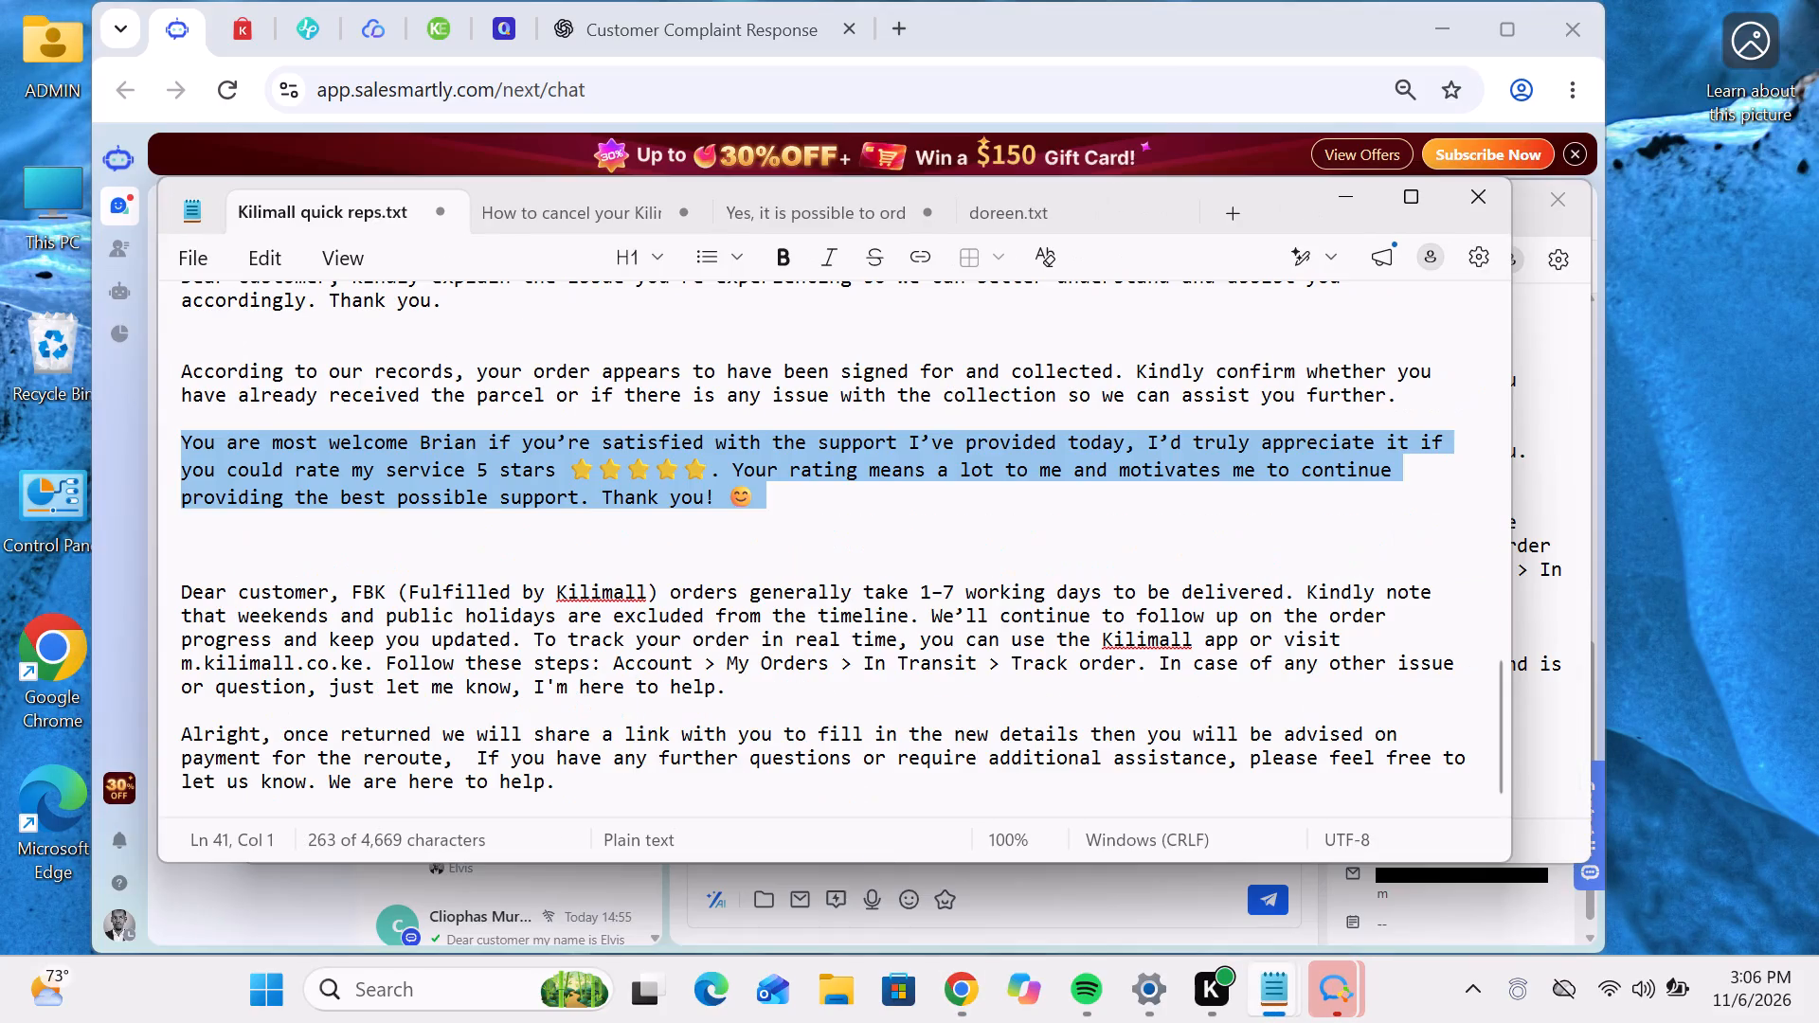
scroll(1034, 739, "down", 5)
scroll(1032, 743, "up", 3)
scroll(1032, 743, "down", 2)
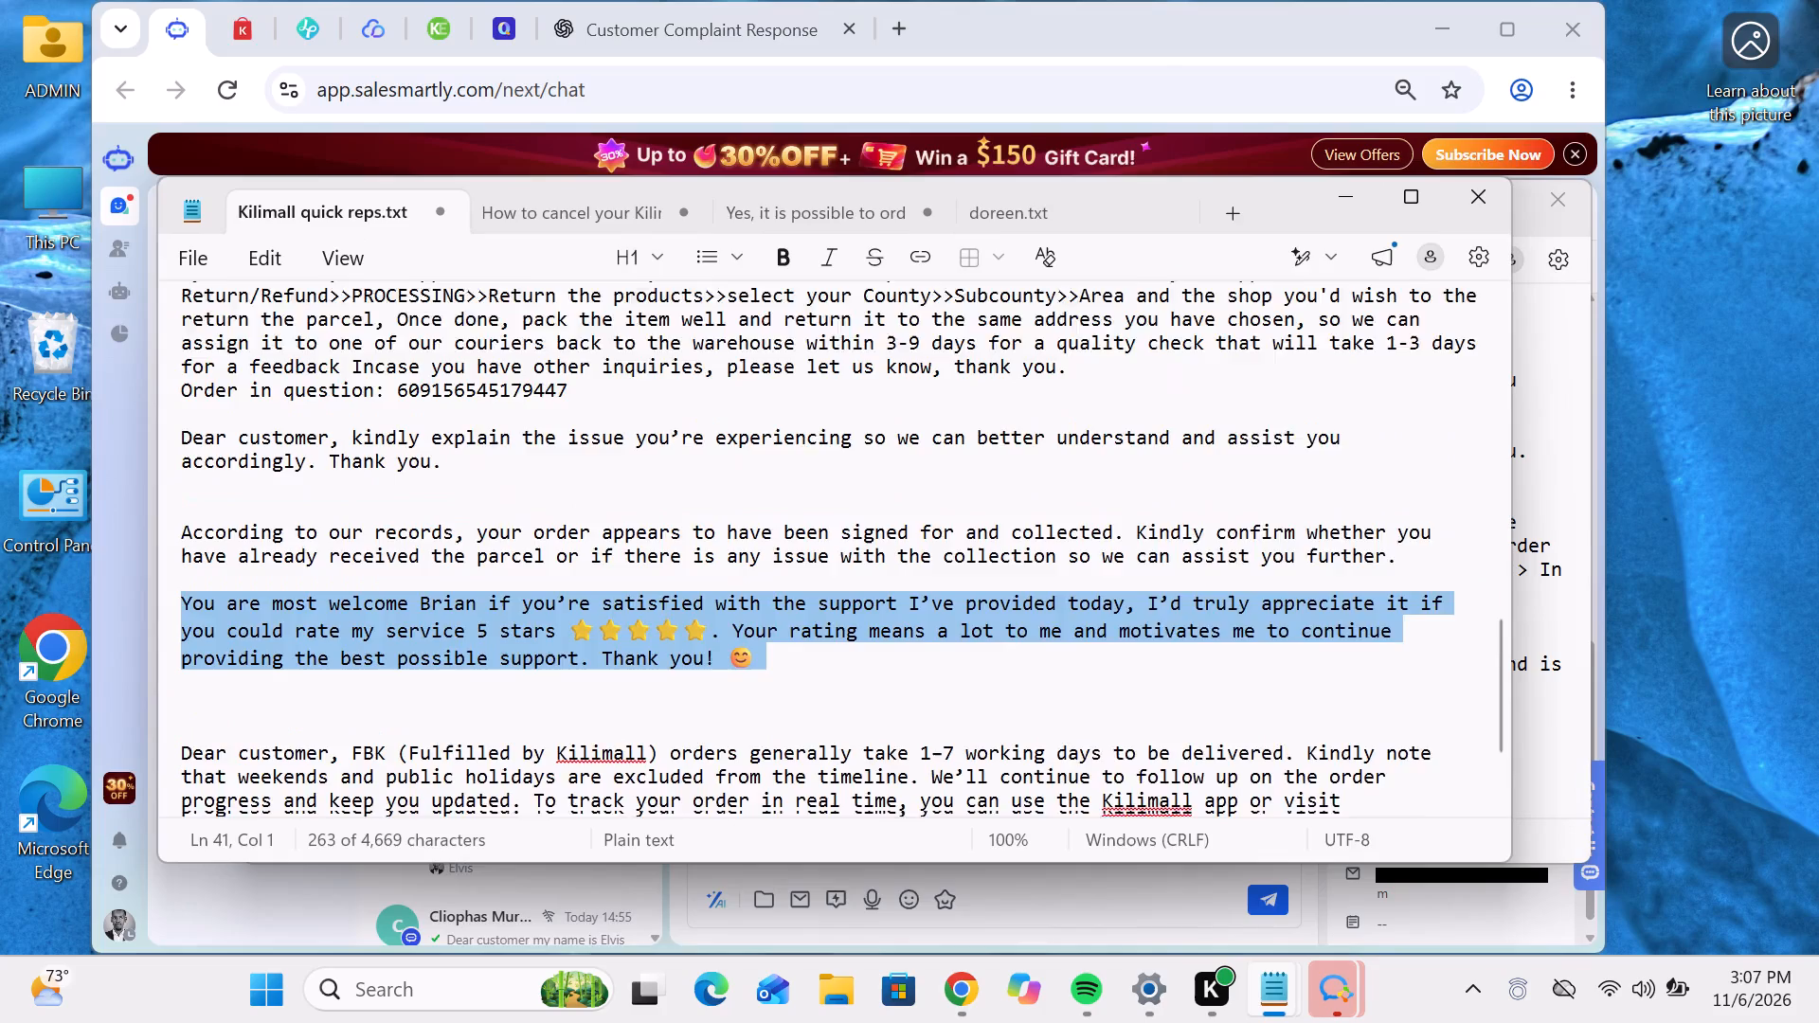
scroll(1032, 745, "down", 1)
scroll(1032, 745, "up", 1)
left_click_drag(1293, 1012, 1285, 1016)
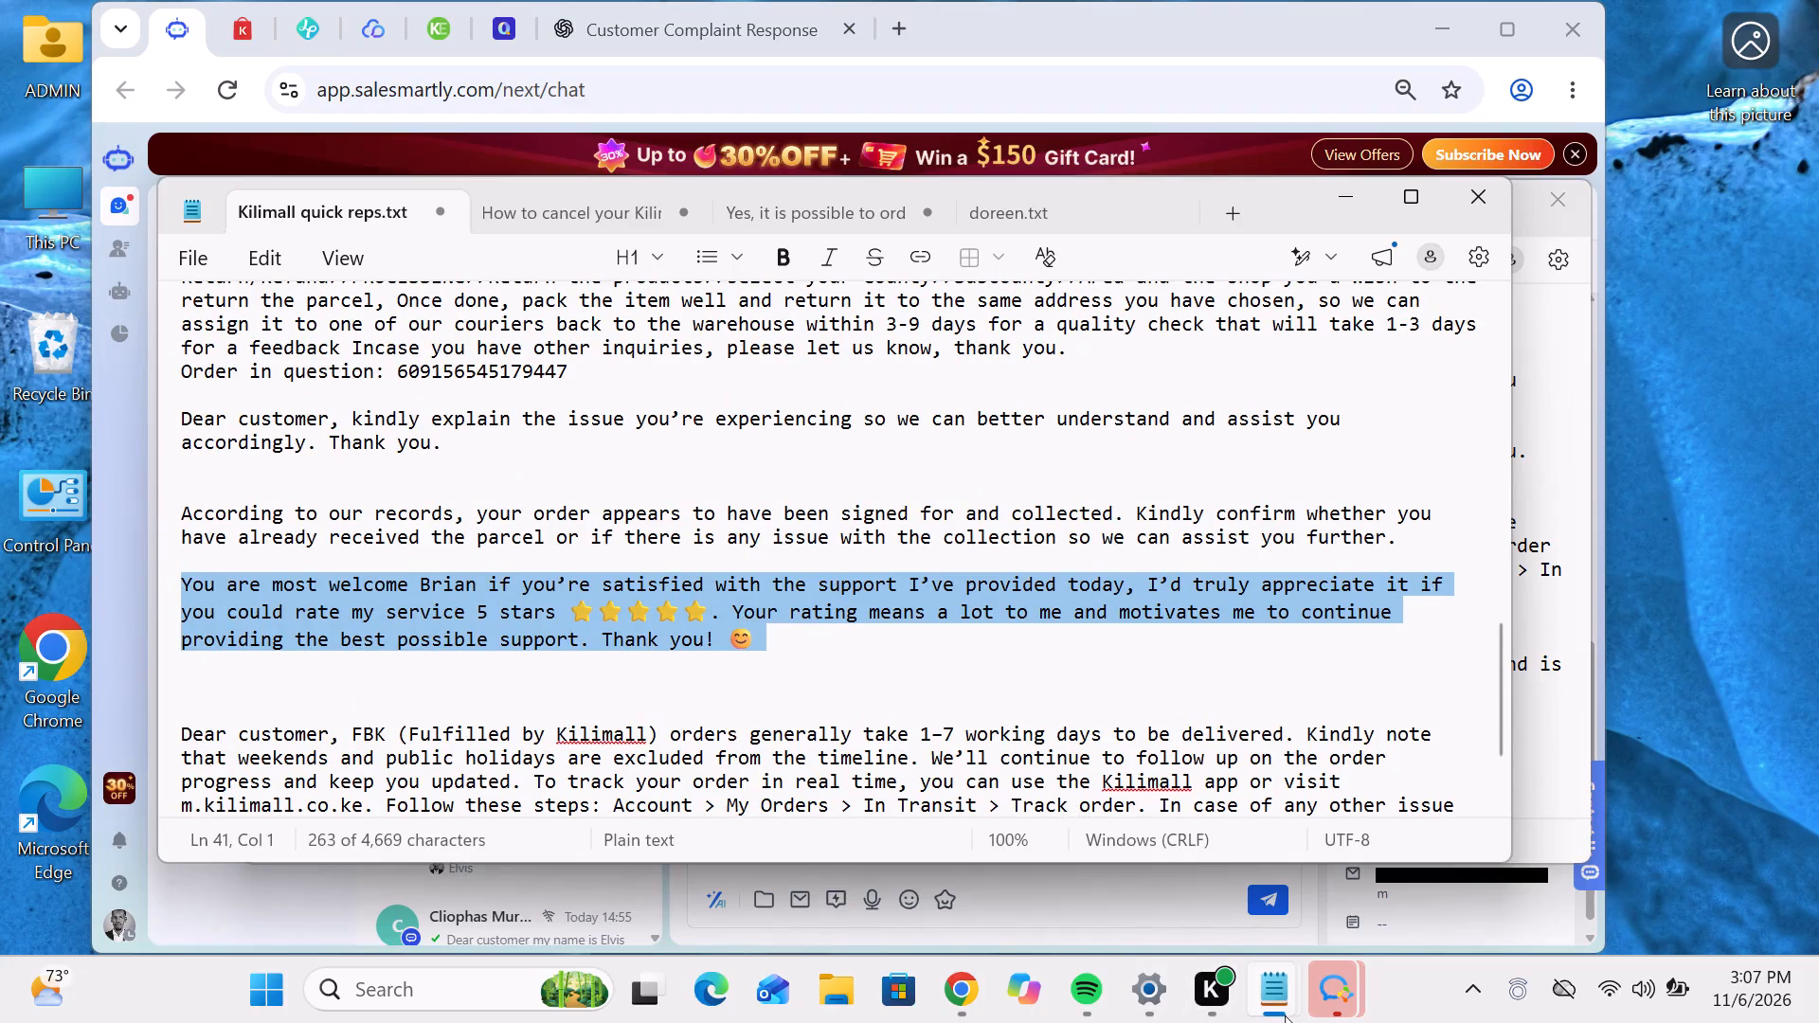
In the other Kilimall quick reps.txt window, copy the Drop Shipping reply from "Your order is currently being processed" through "any further inquiries.".
left_click(1285, 1014)
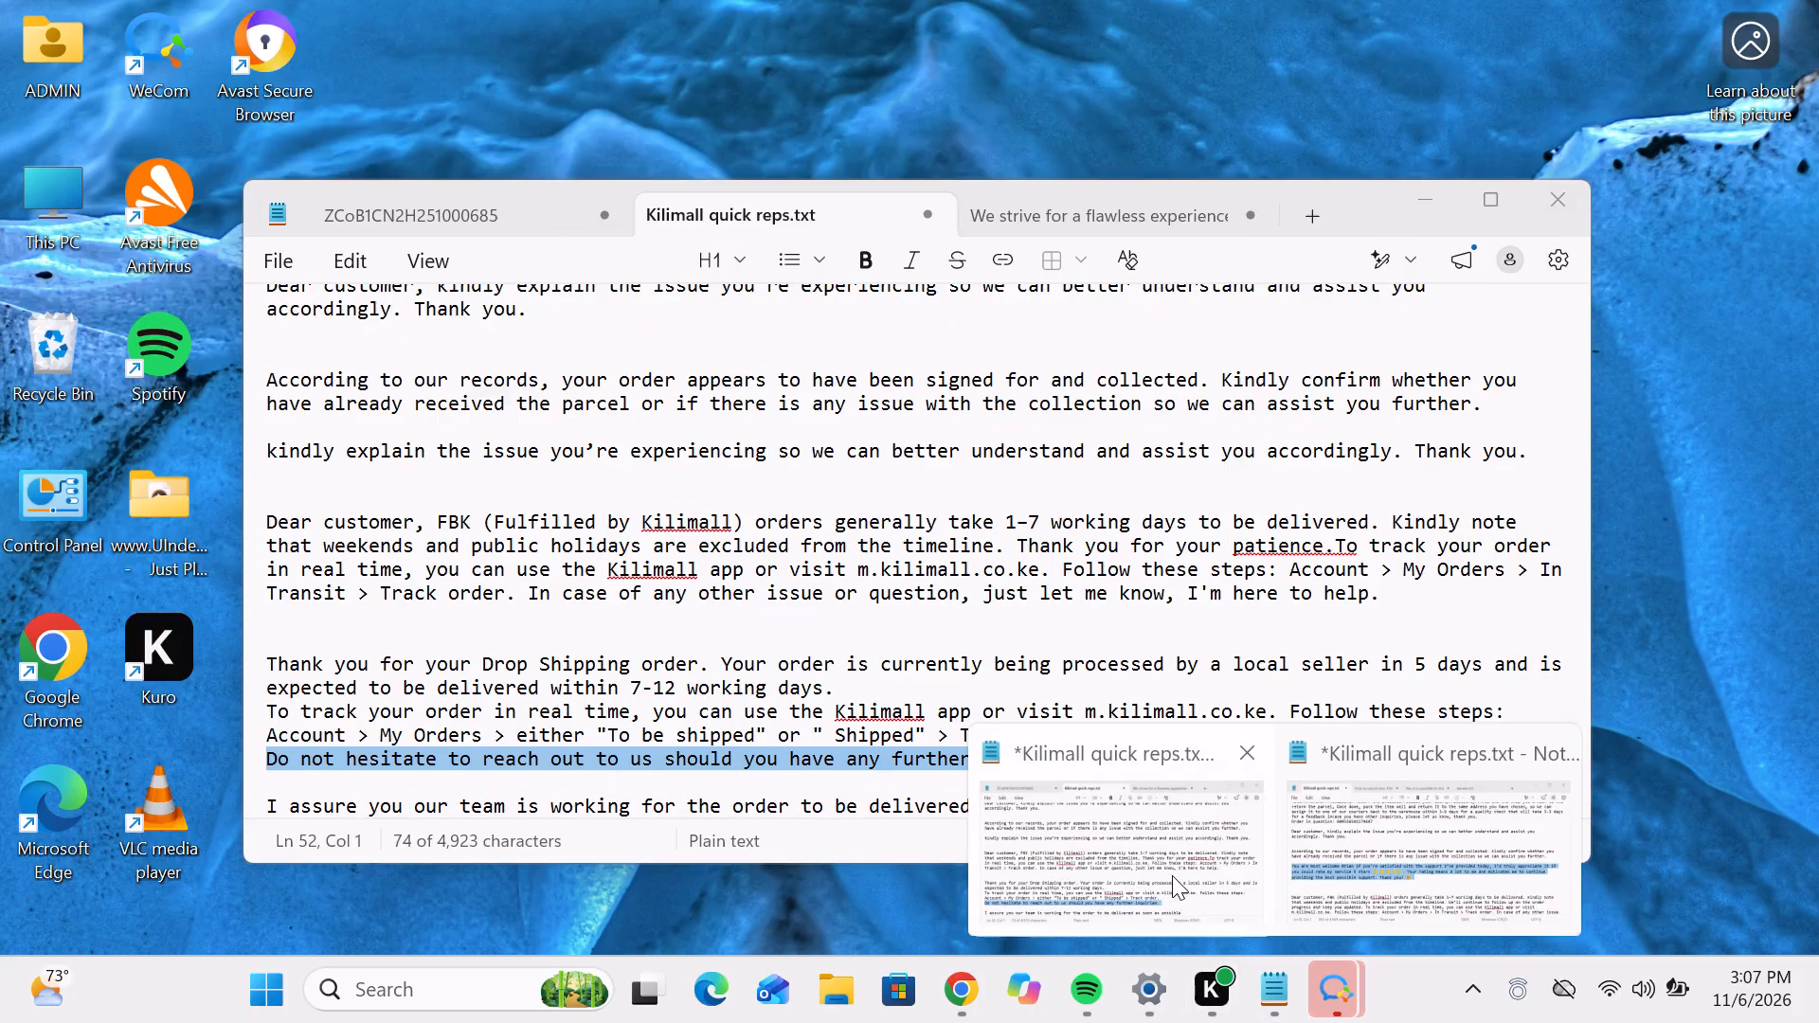
left_click(1172, 875)
scroll(1014, 770, "down", 9)
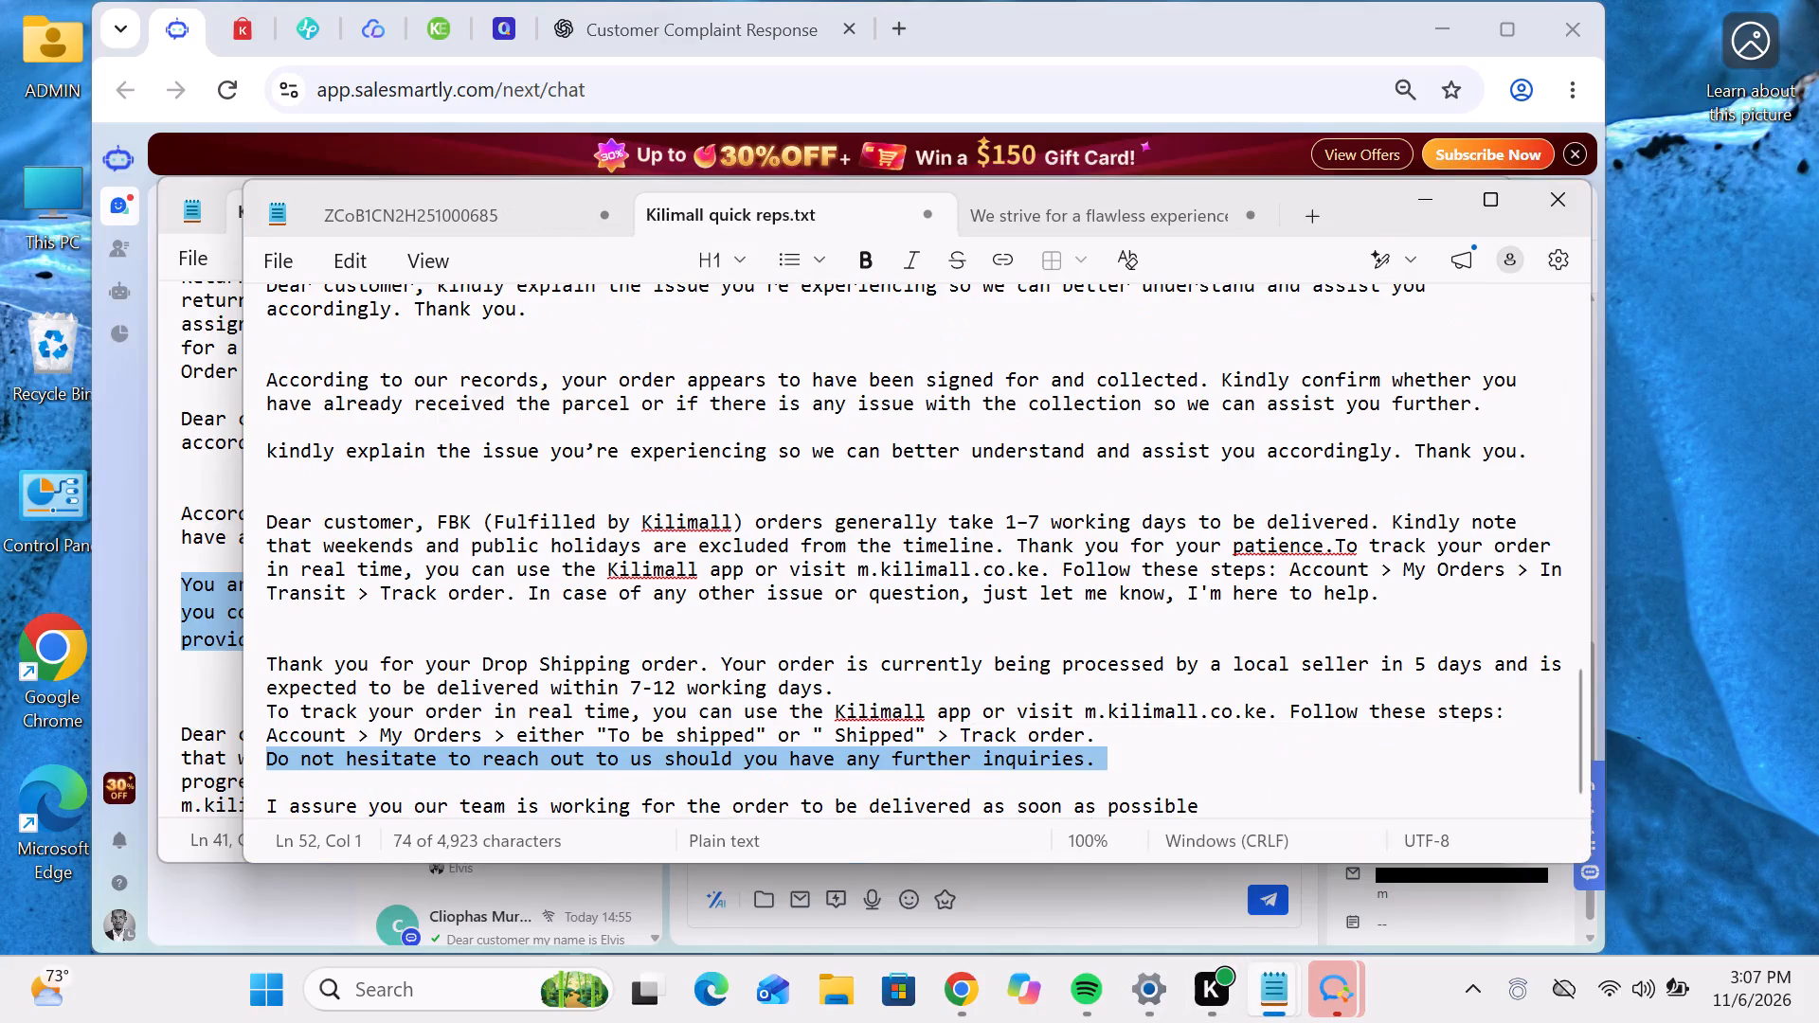
left_click(1182, 759)
left_click_drag(715, 657, 1138, 803)
left_click(1132, 798)
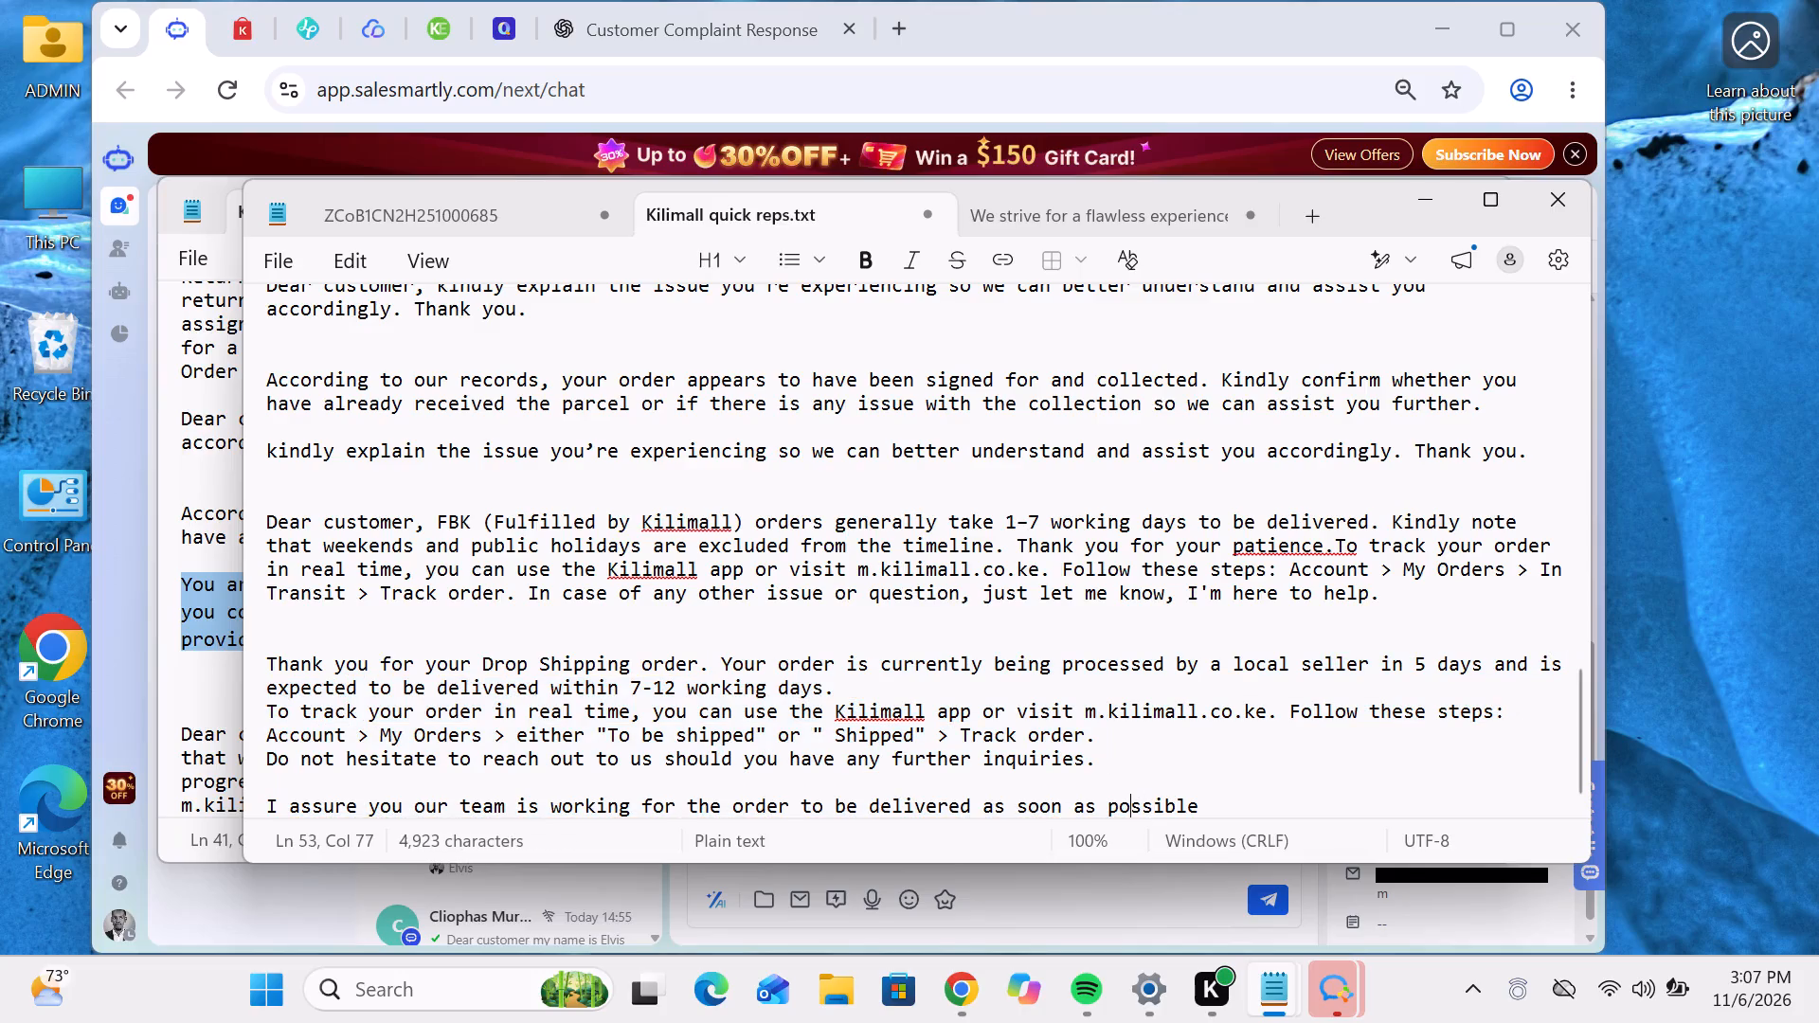
left_click(1136, 797)
left_click_drag(1118, 771, 720, 673)
right_click(723, 673)
right_click(786, 702)
right_click(785, 704)
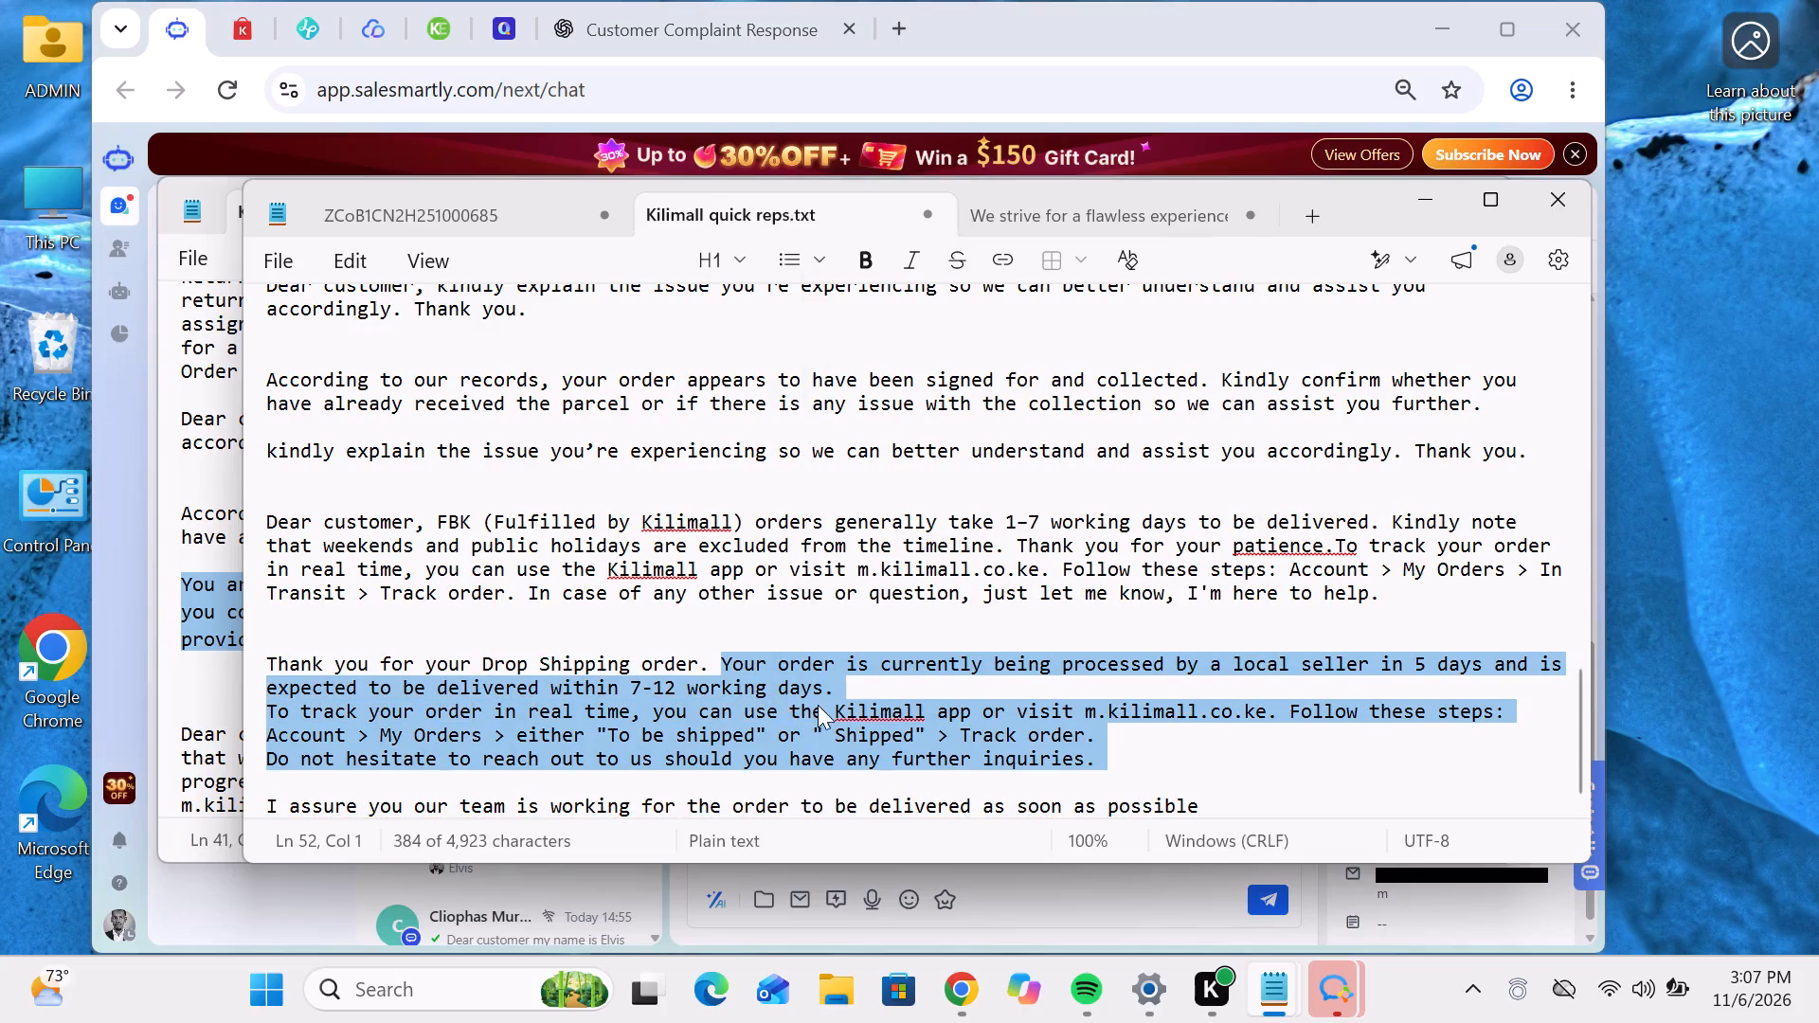
left_click(906, 656)
left_click(1052, 867)
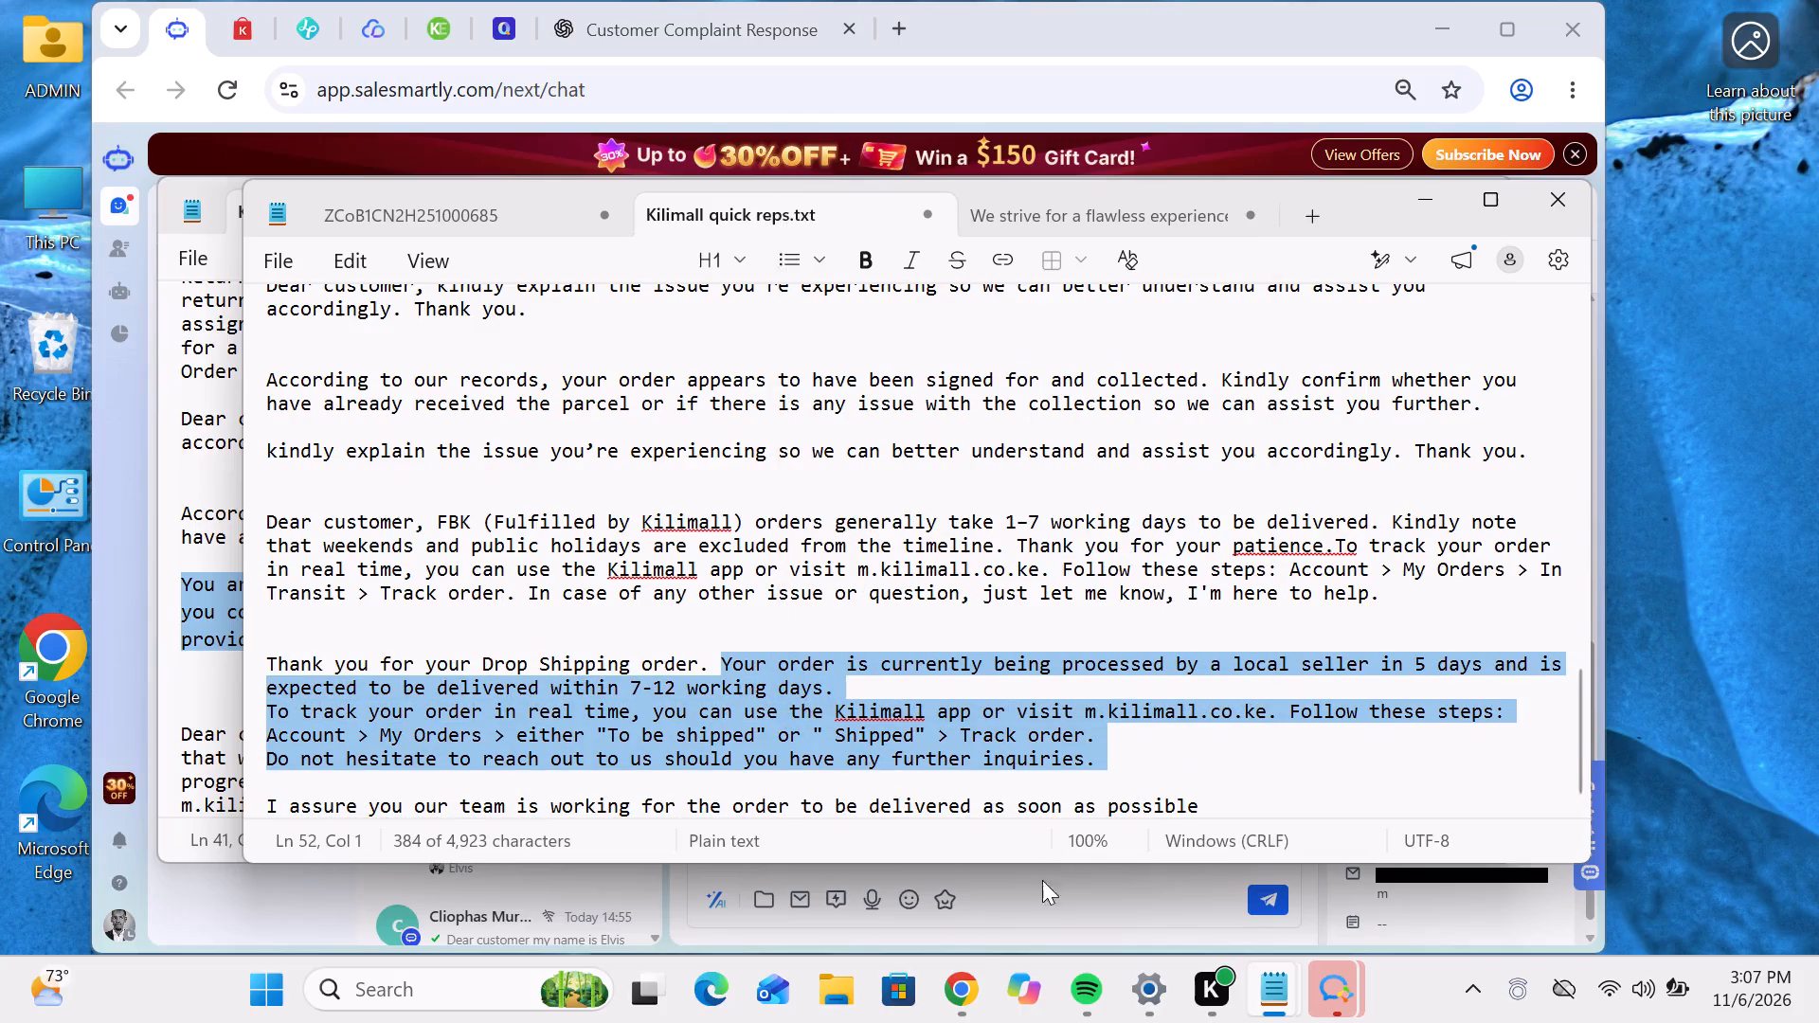
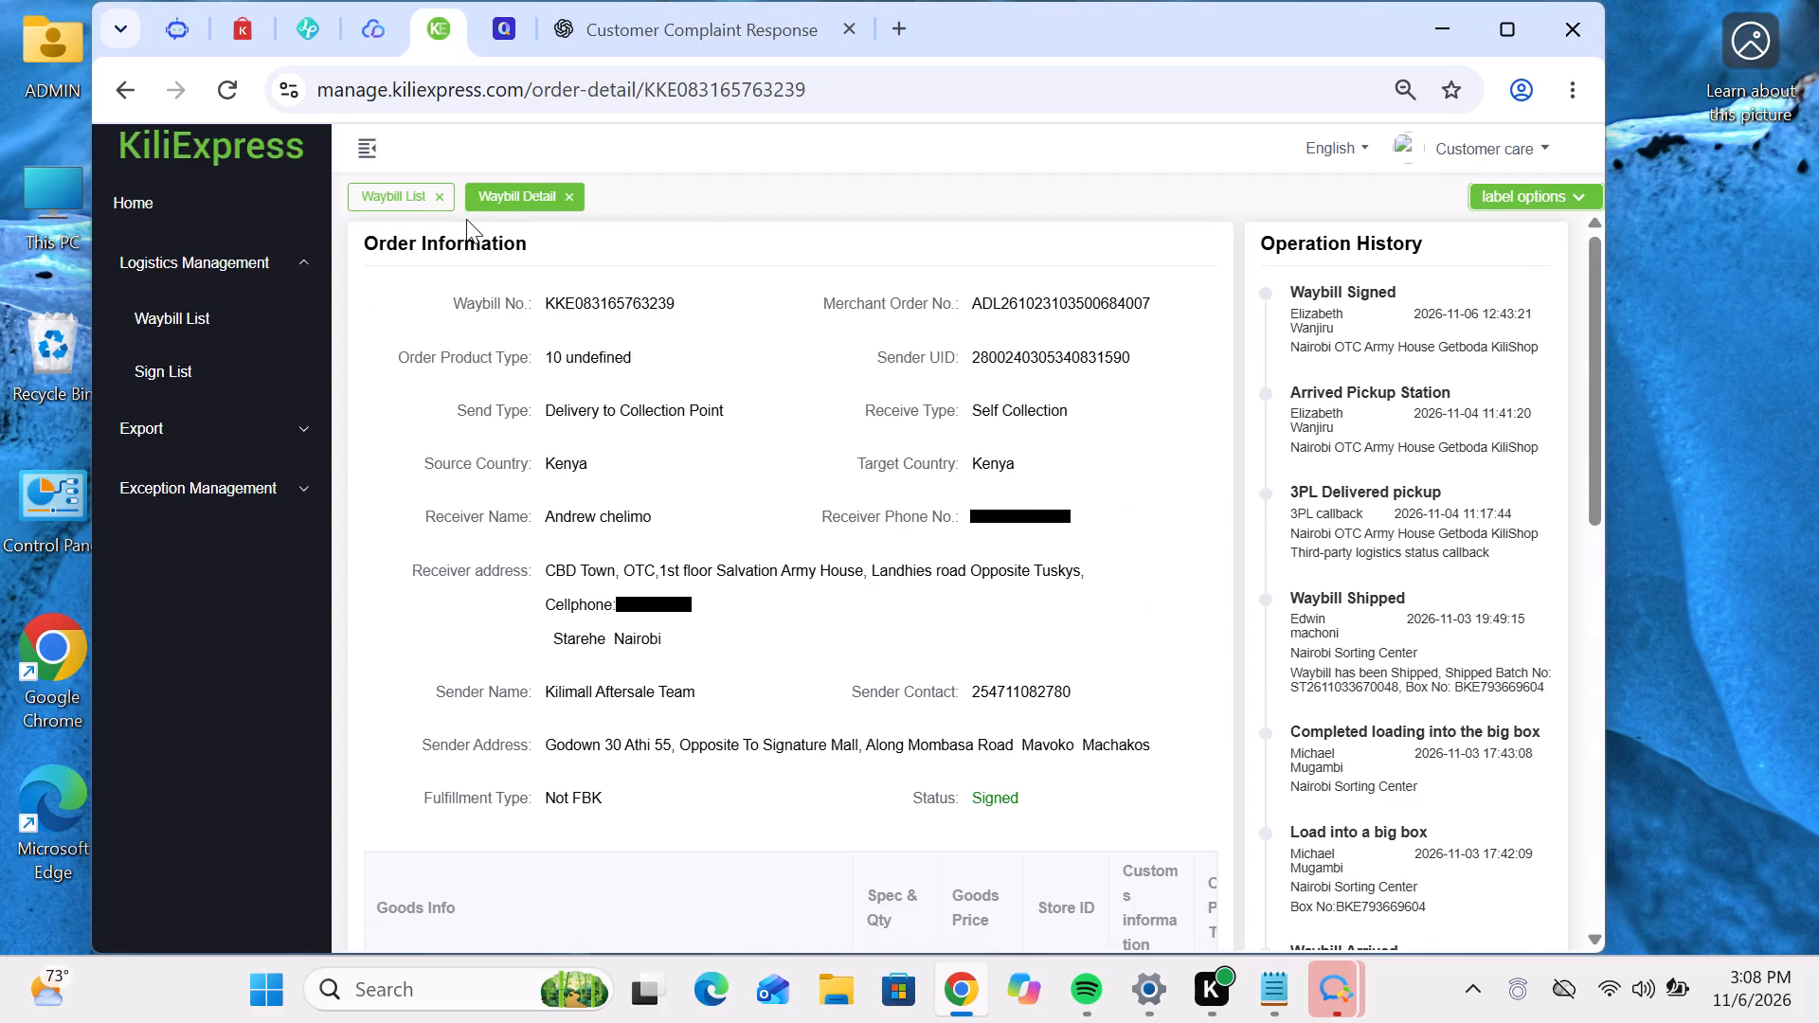
left_click(560, 191)
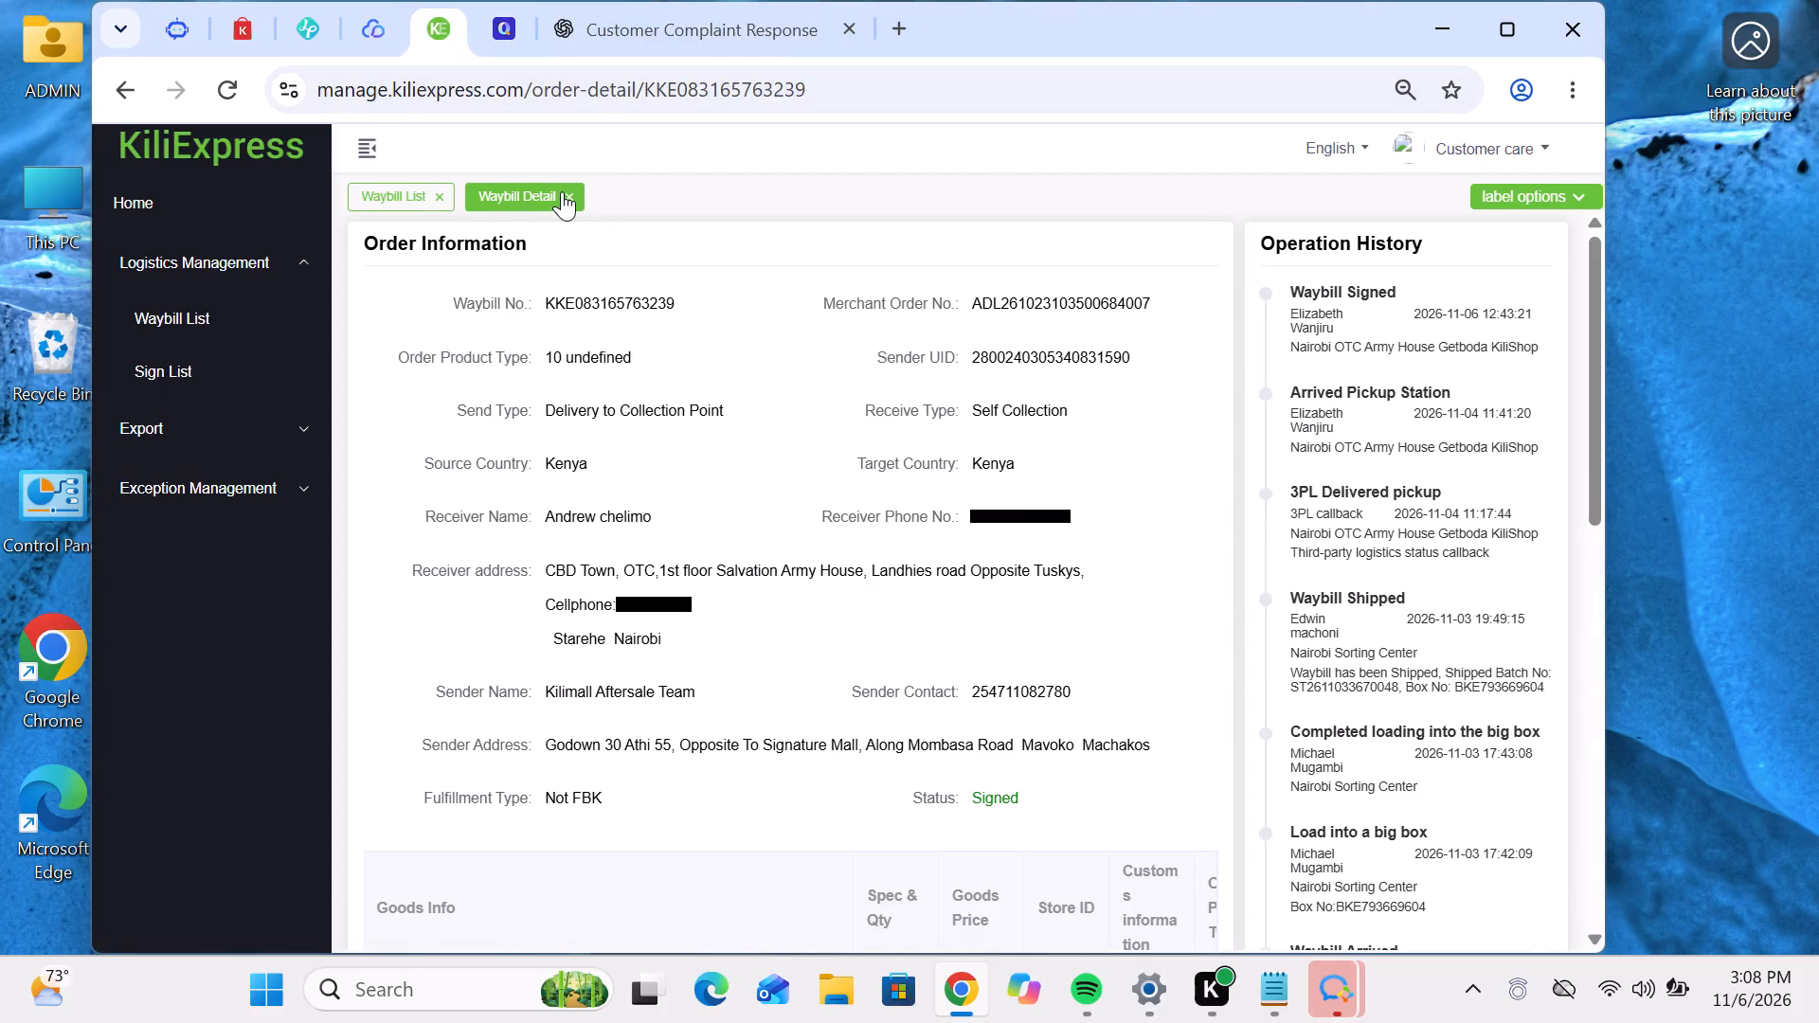
left_click(572, 191)
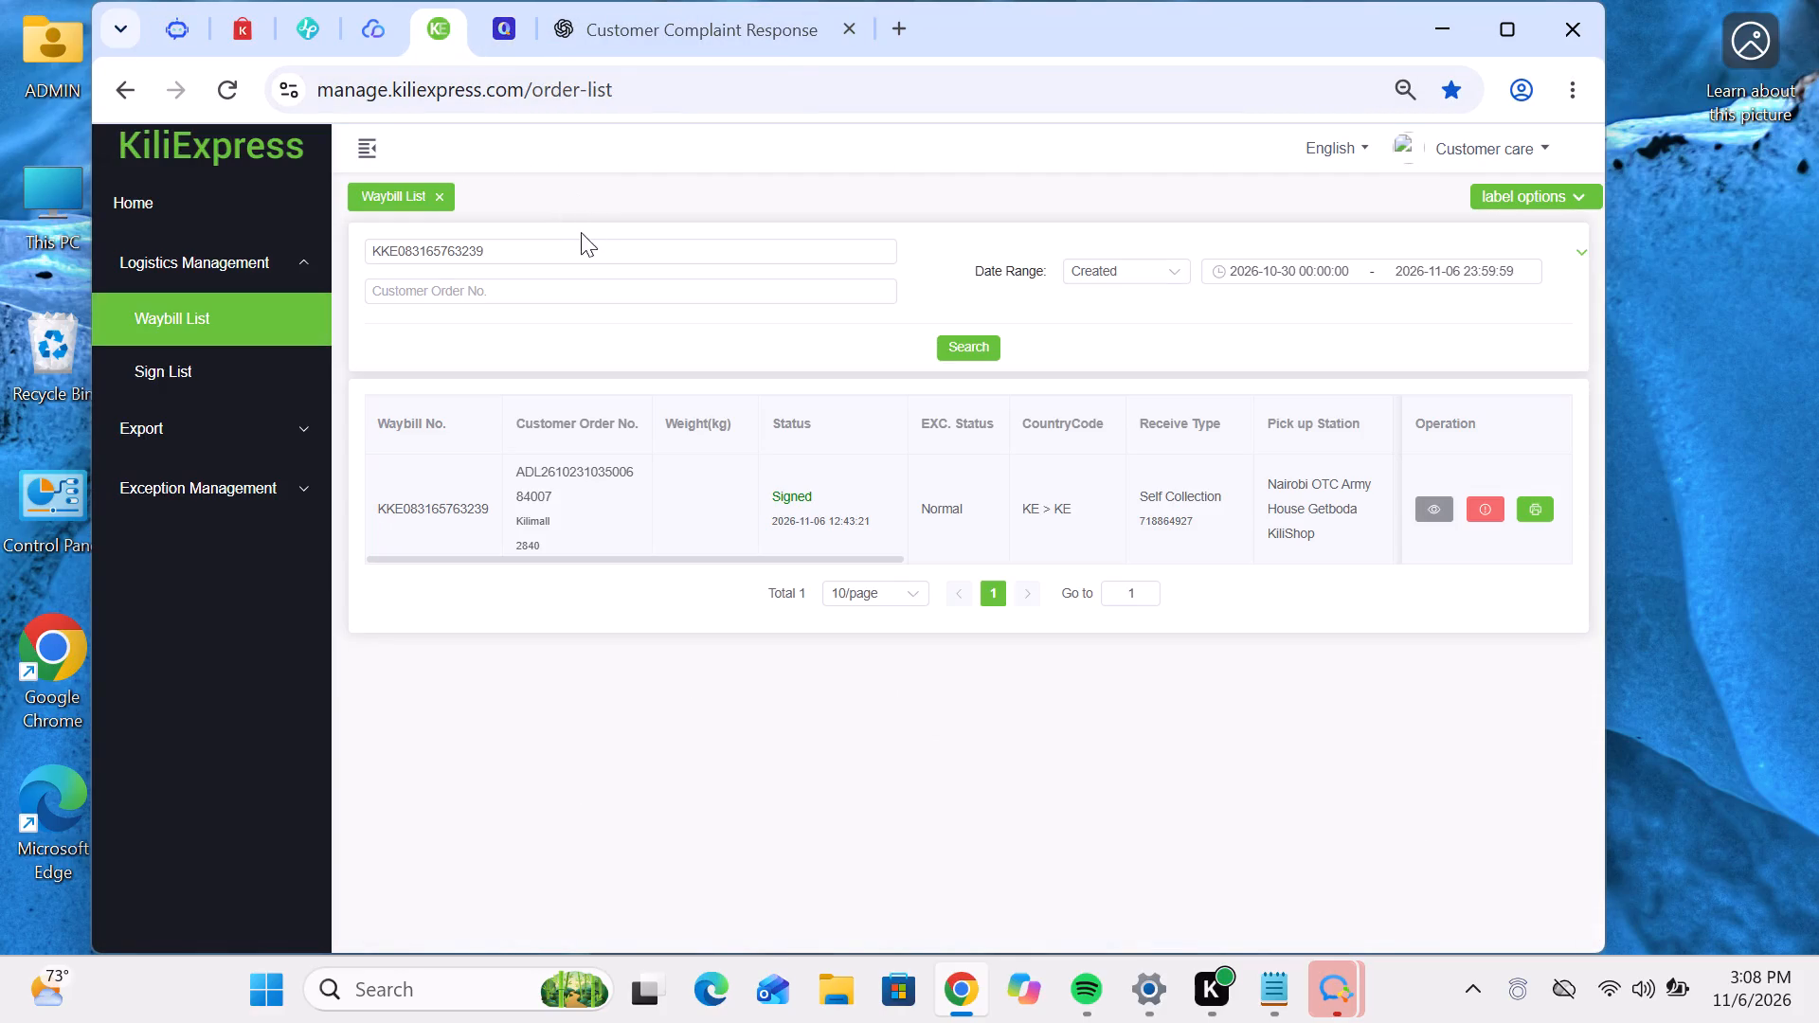
left_click_drag(513, 252, 234, 252)
key("BackSpace")
key("ctrl+v")
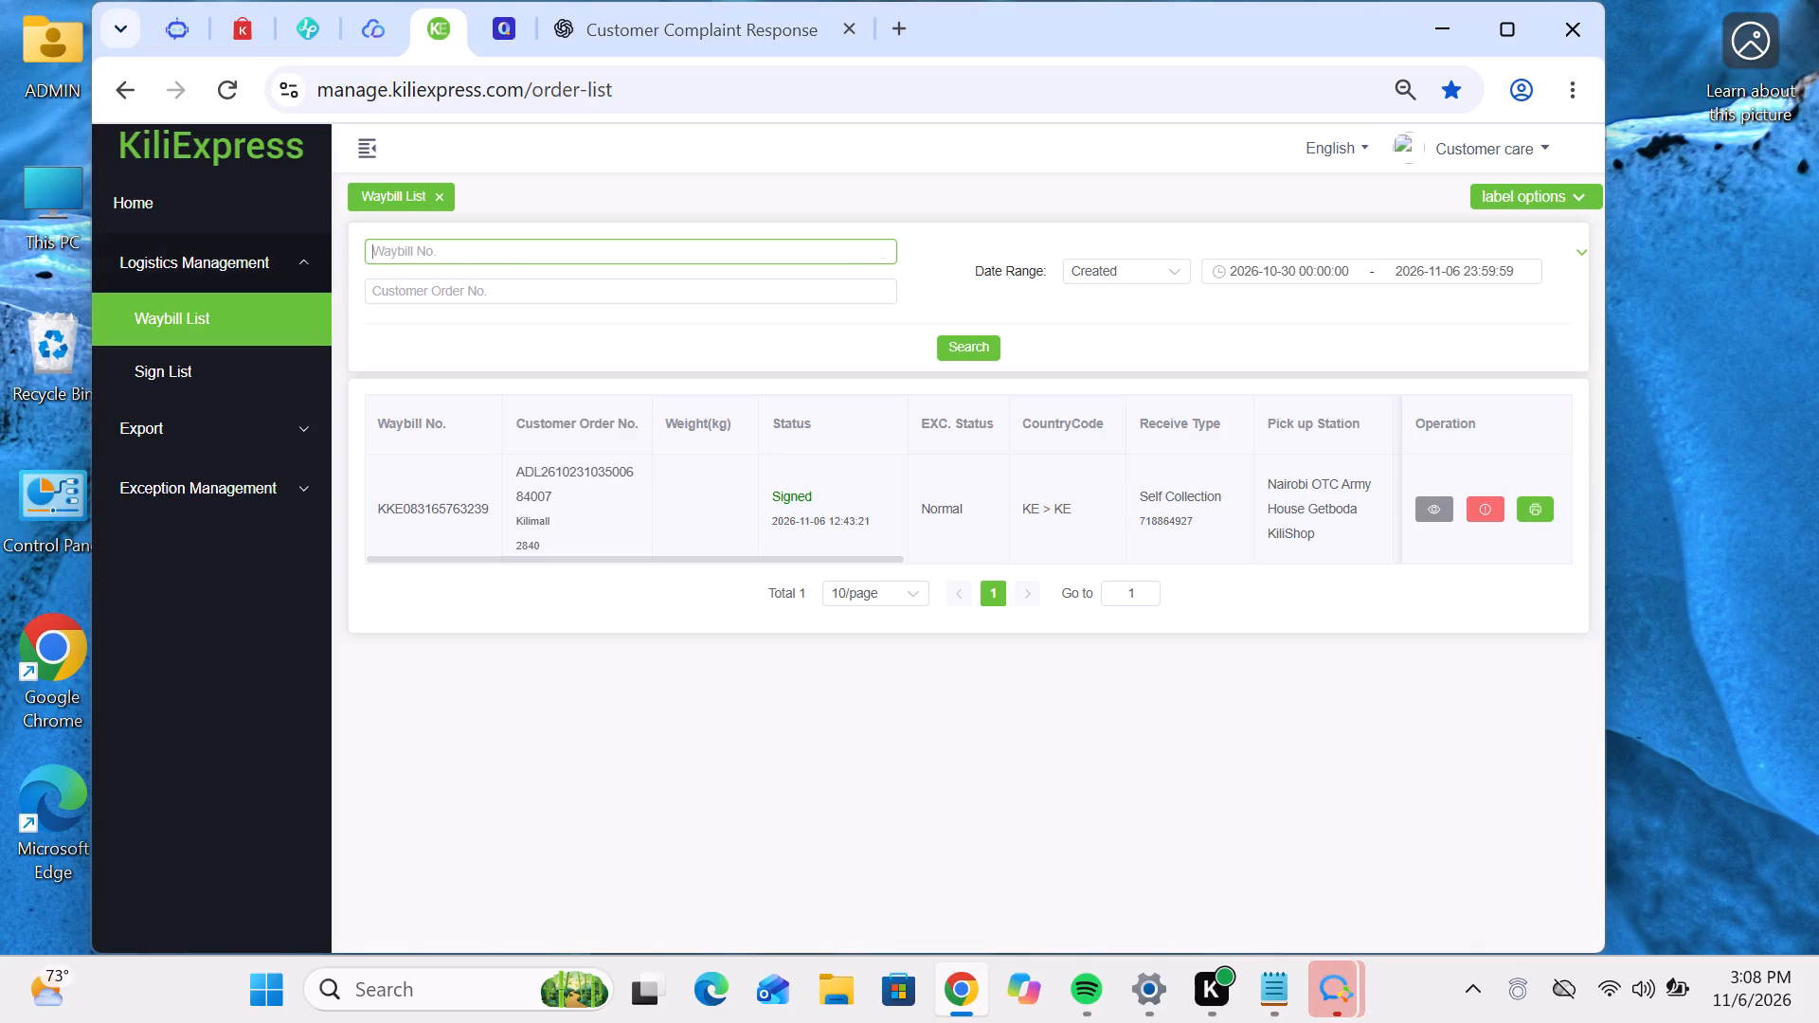
key("Return")
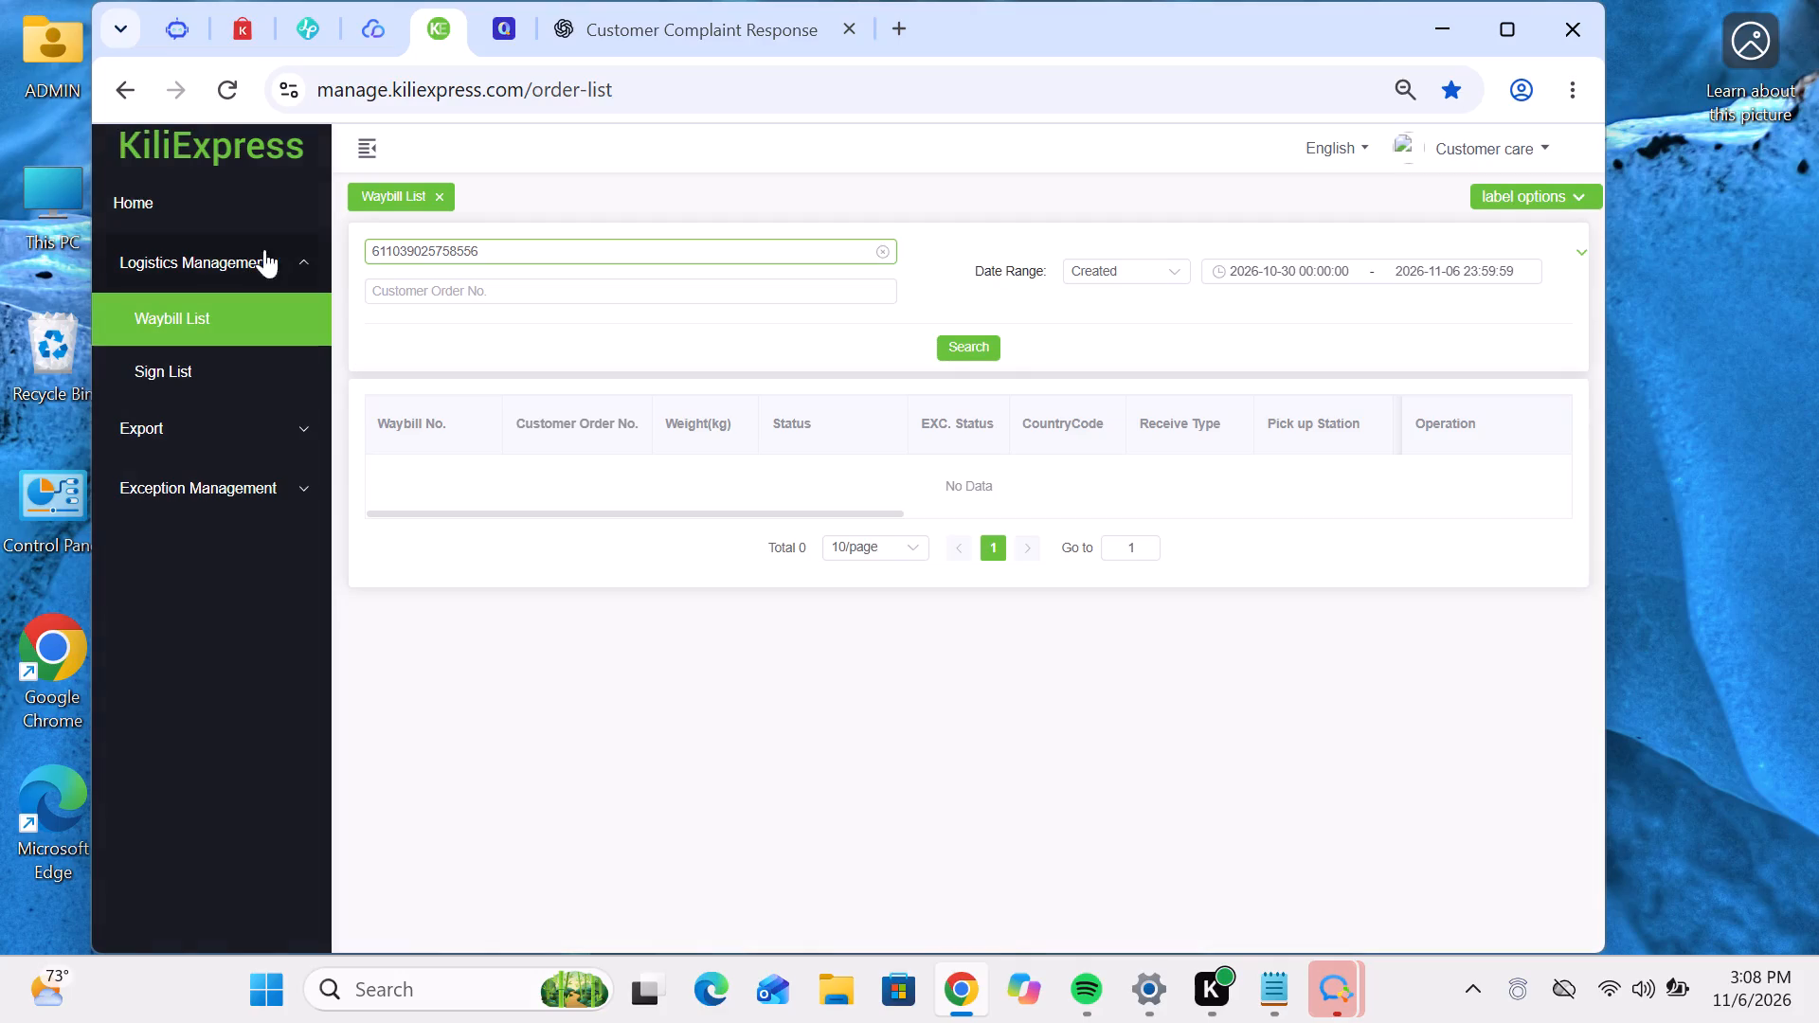
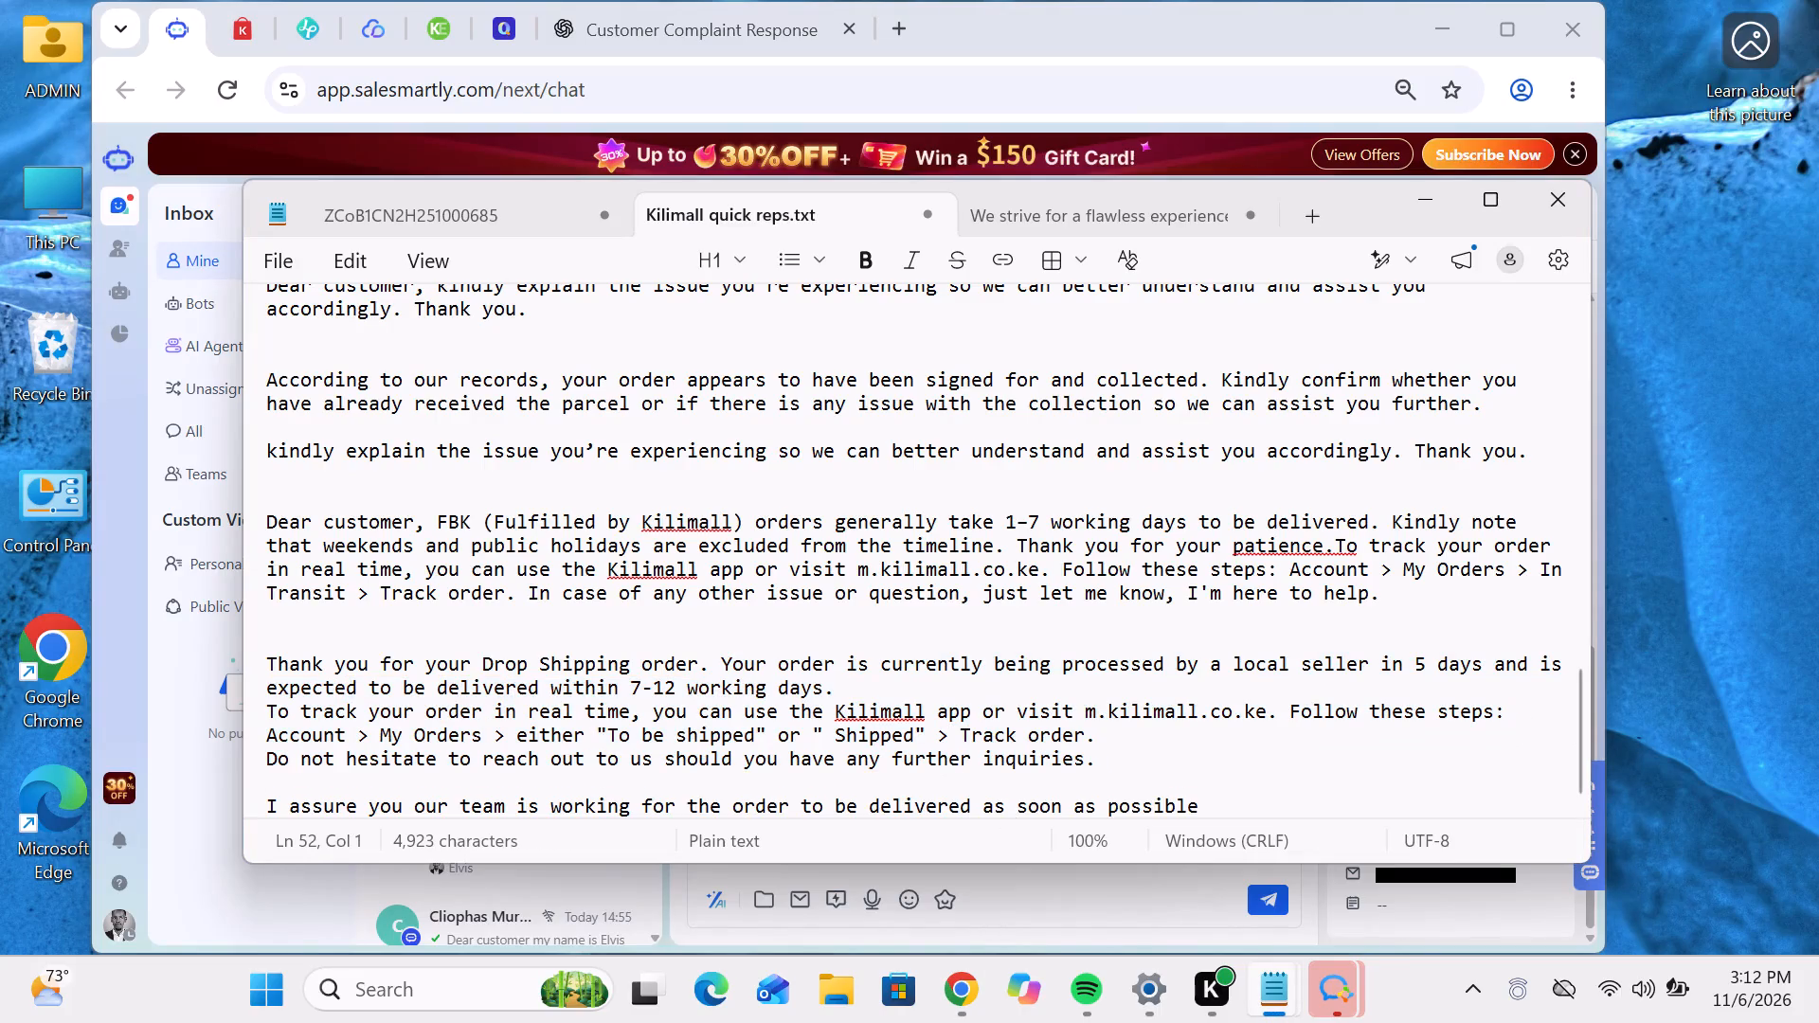
Select the Drop Shipping reply's closing line, "Do not hesitate to reach out to us should you have any further inquiries.".
left_click_drag(258, 751, 287, 754)
right_click(287, 754)
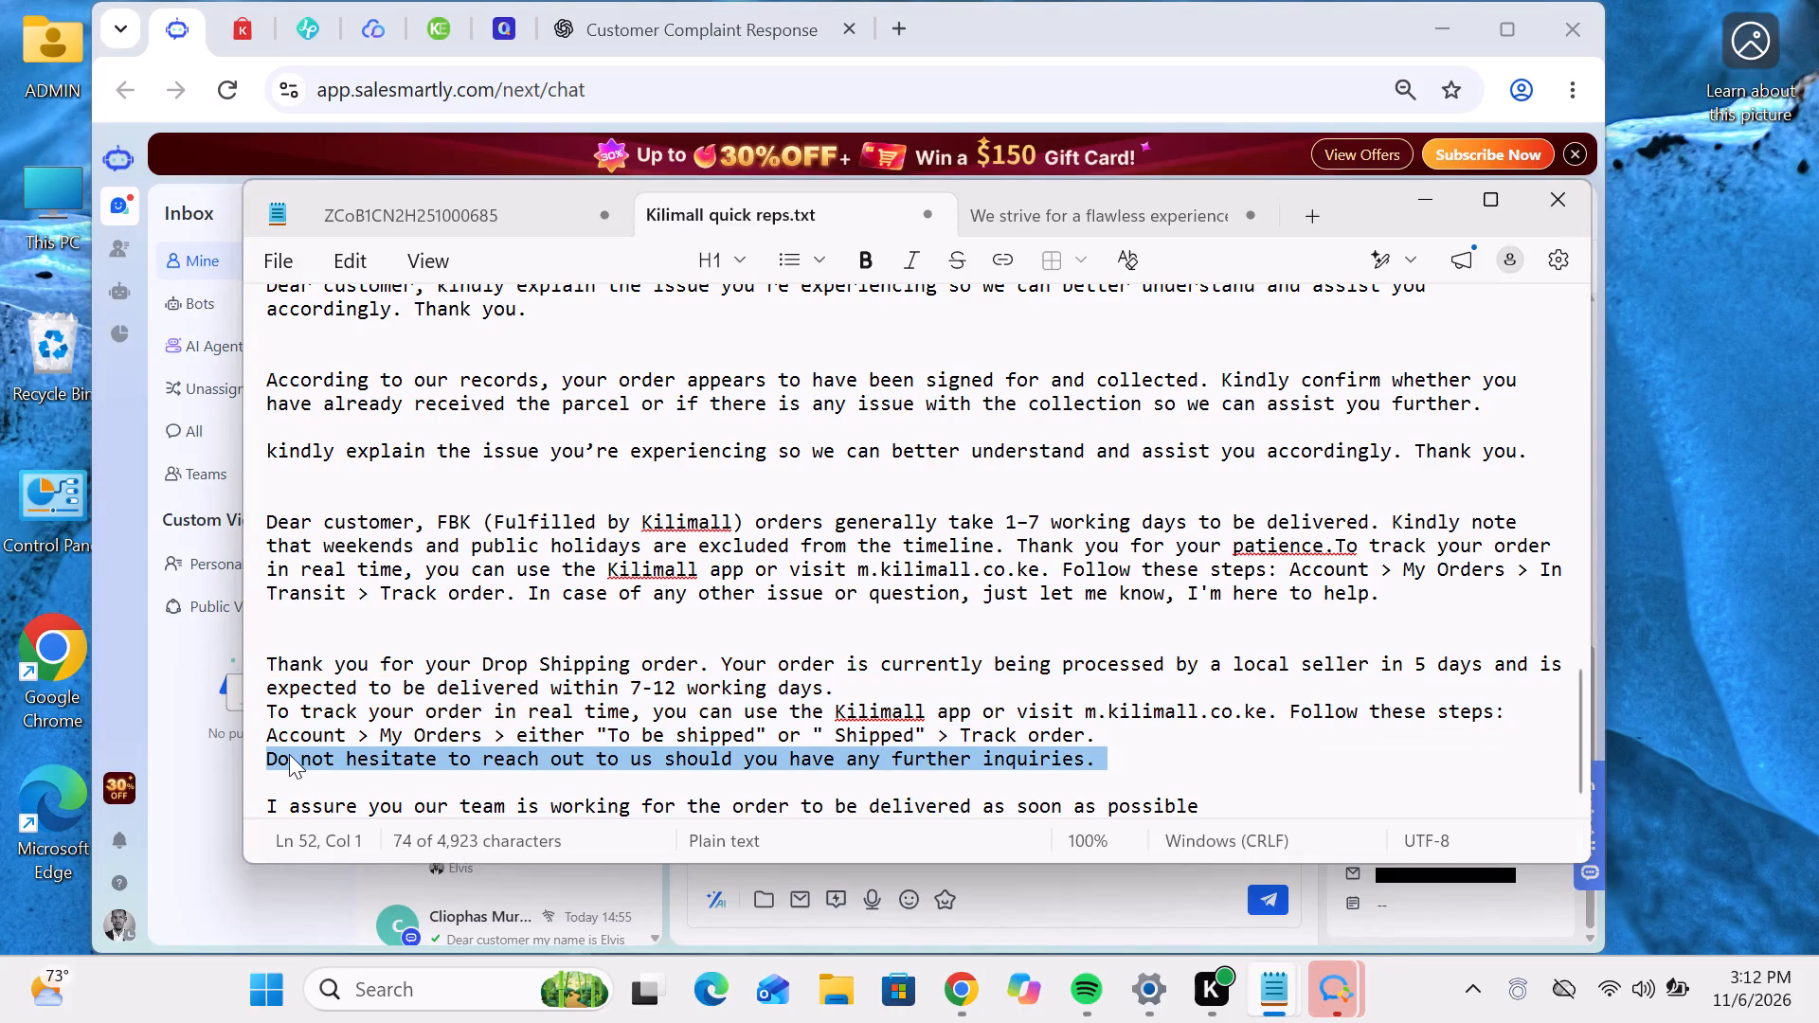
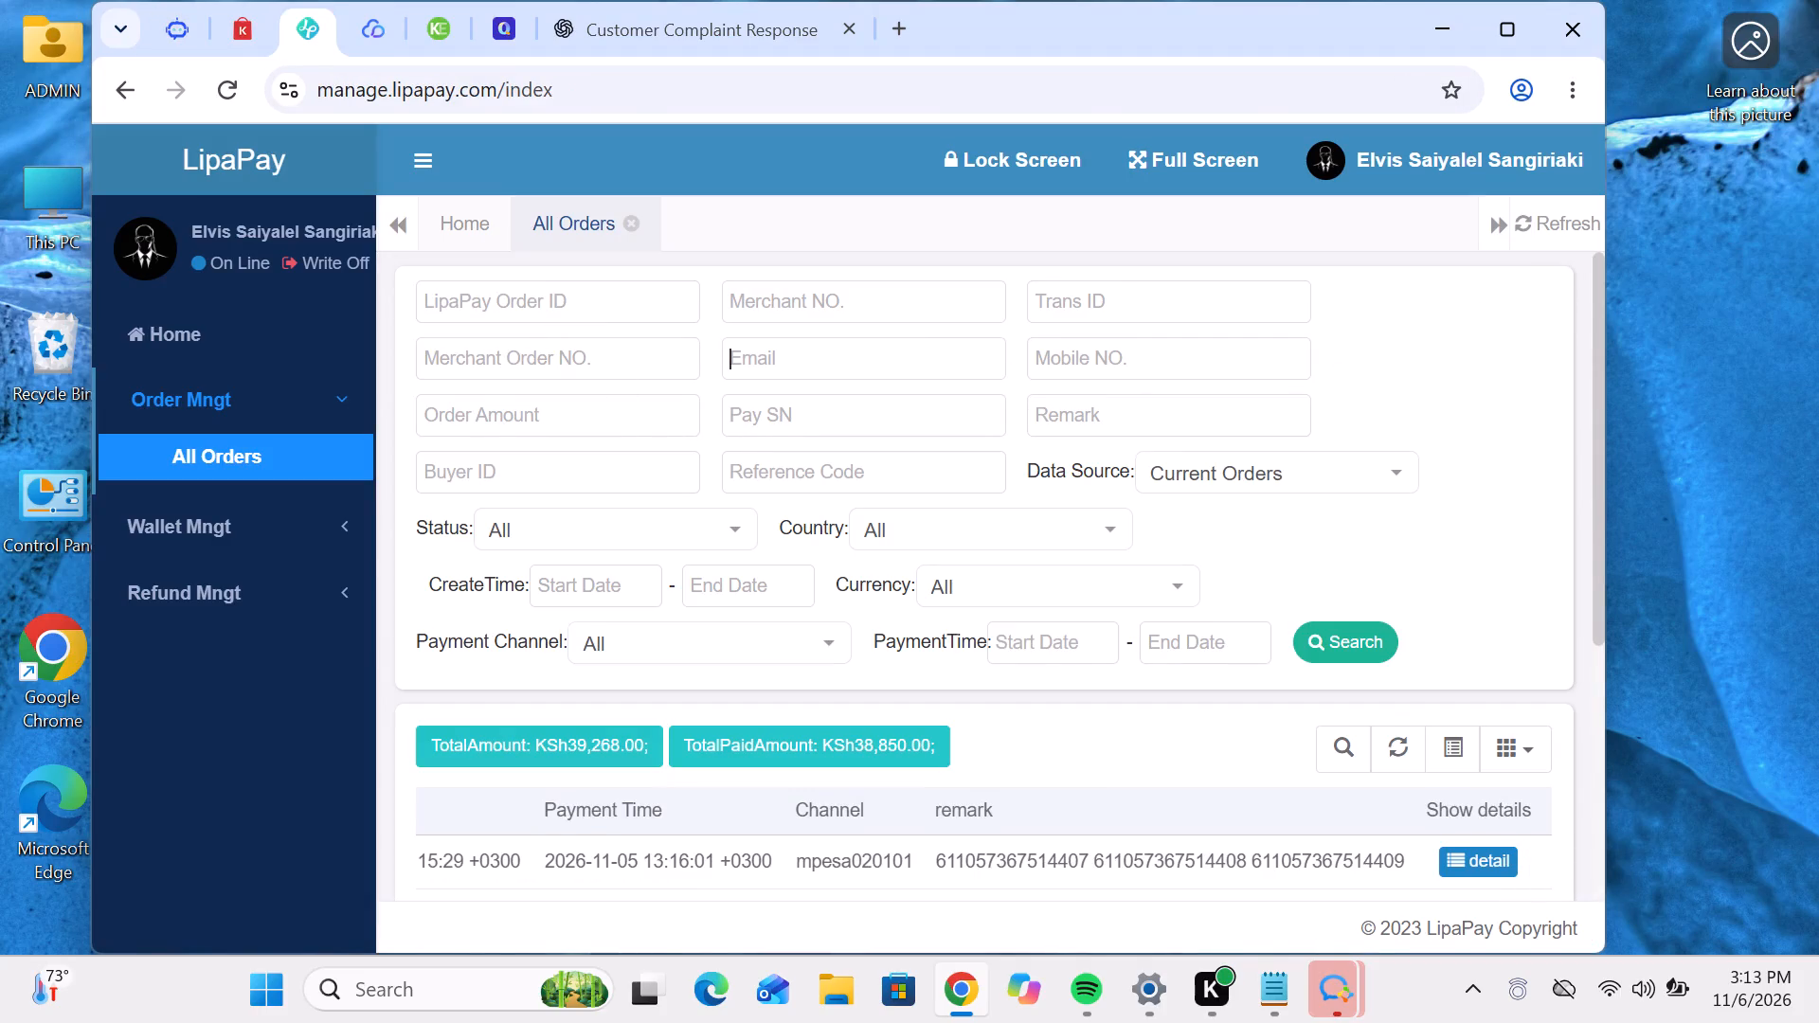
Search the LipaPay orders by the customer's copied mobile number, and clear that filter once the search has run.
left_click(495, 350)
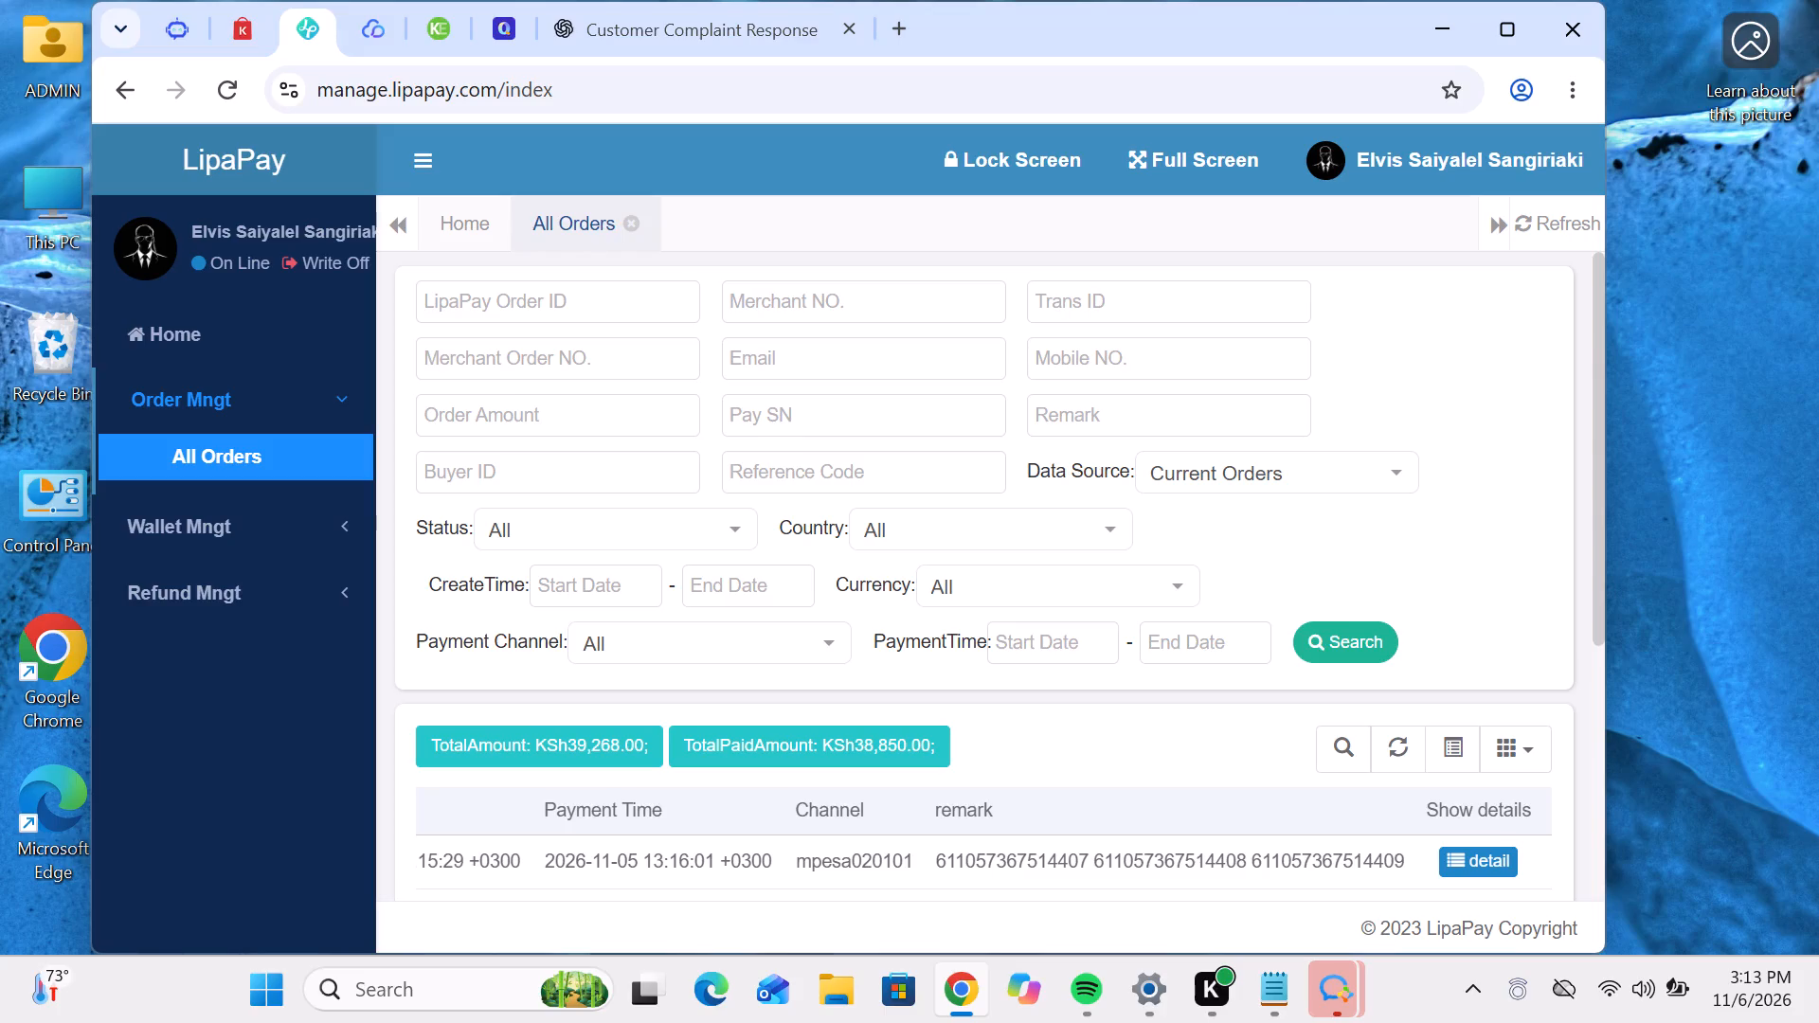
left_click(1084, 366)
right_click(1085, 365)
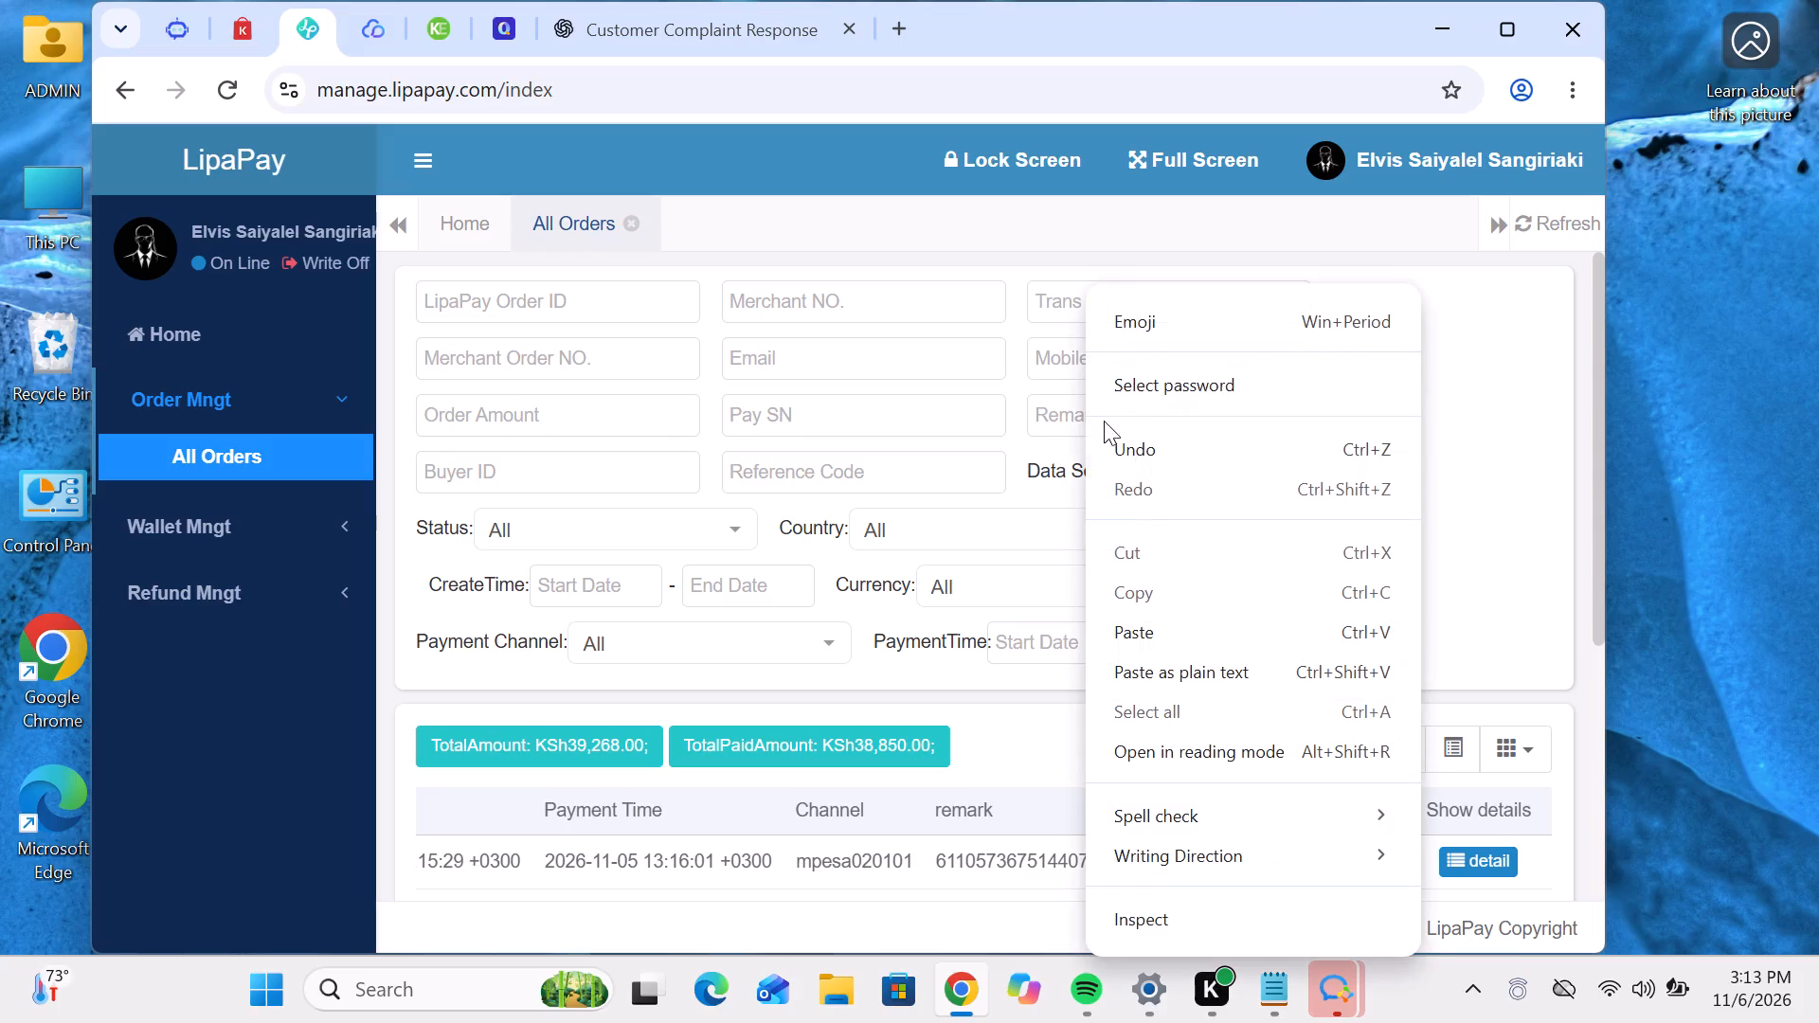
left_click(1178, 632)
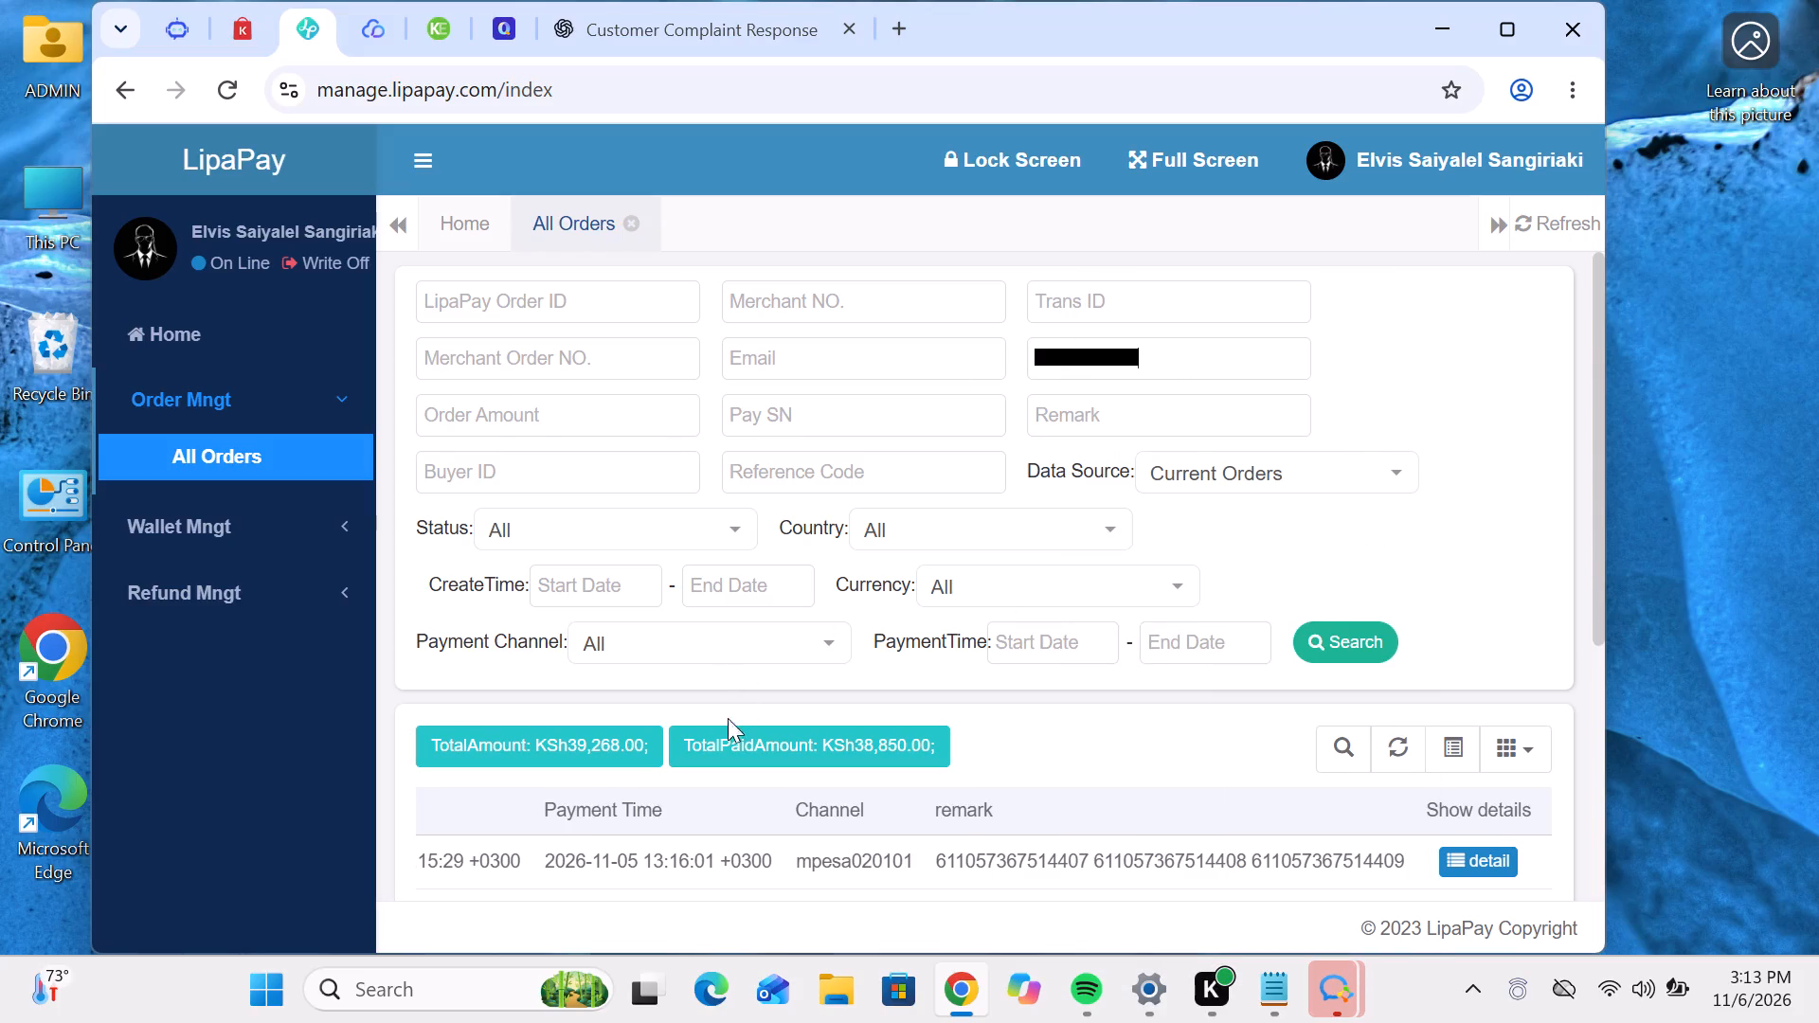
left_click(1324, 636)
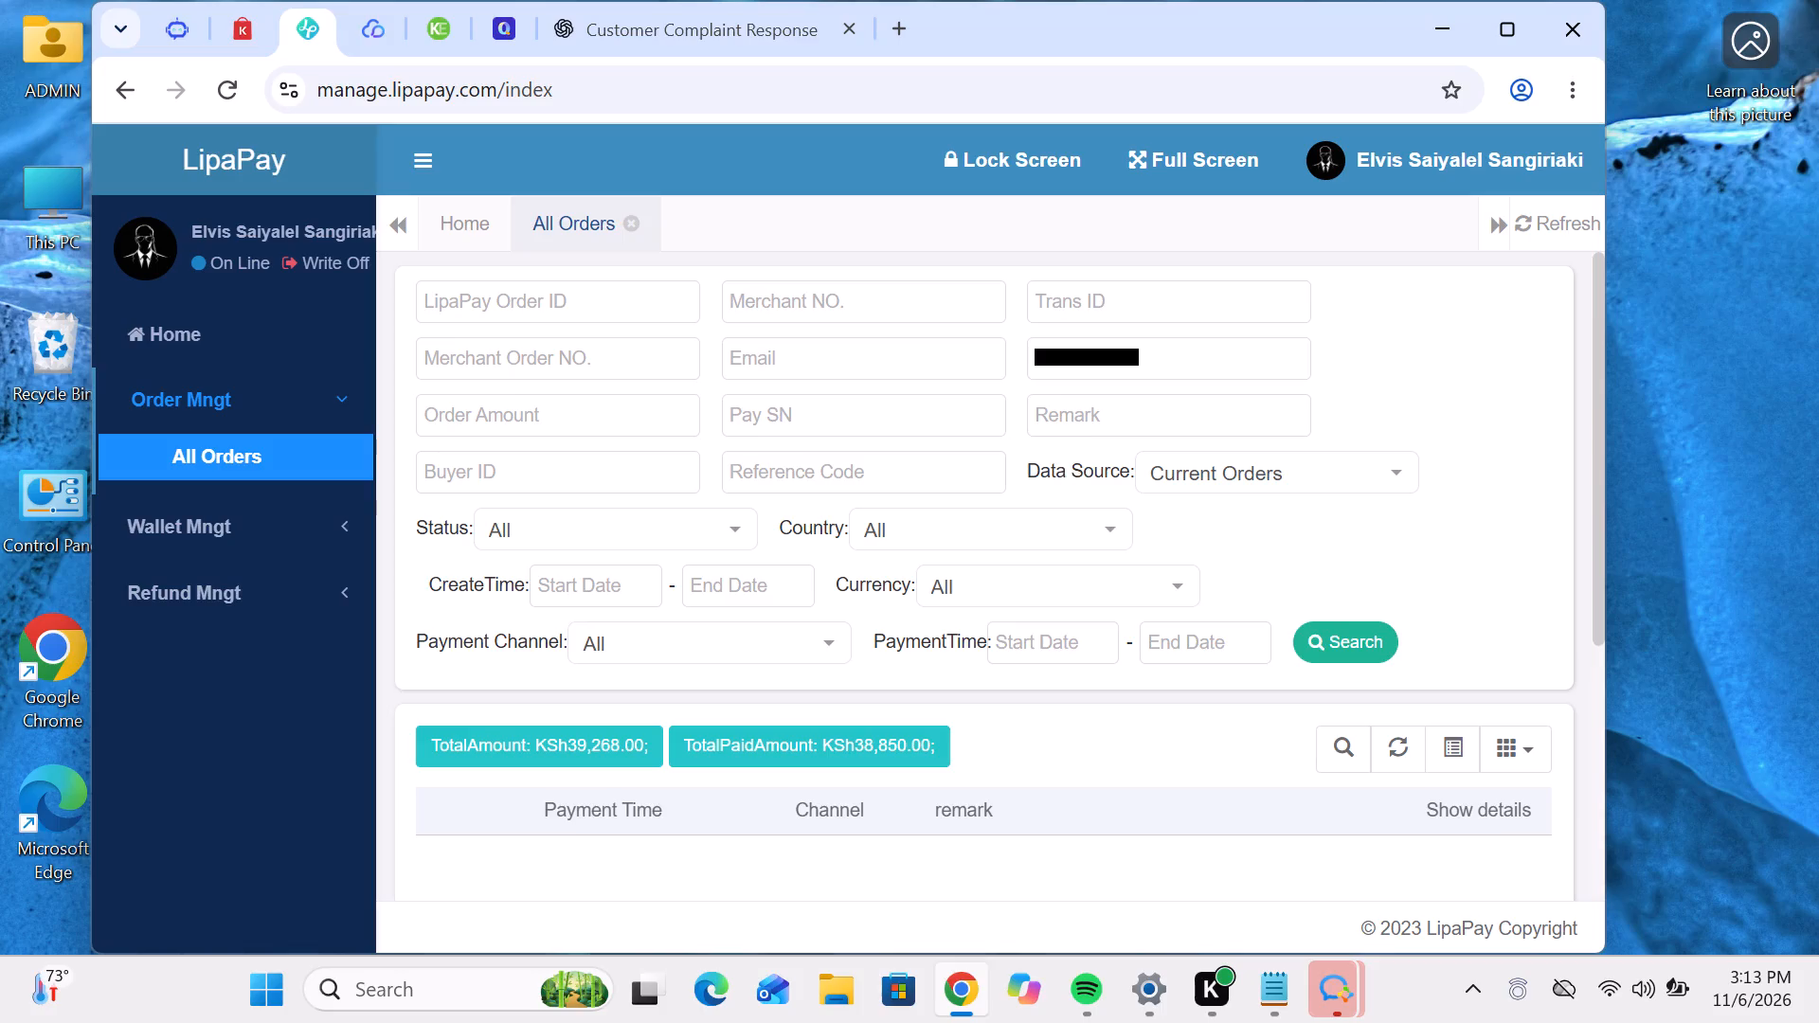
left_click_drag(1159, 358, 865, 348)
key("BackSpace")
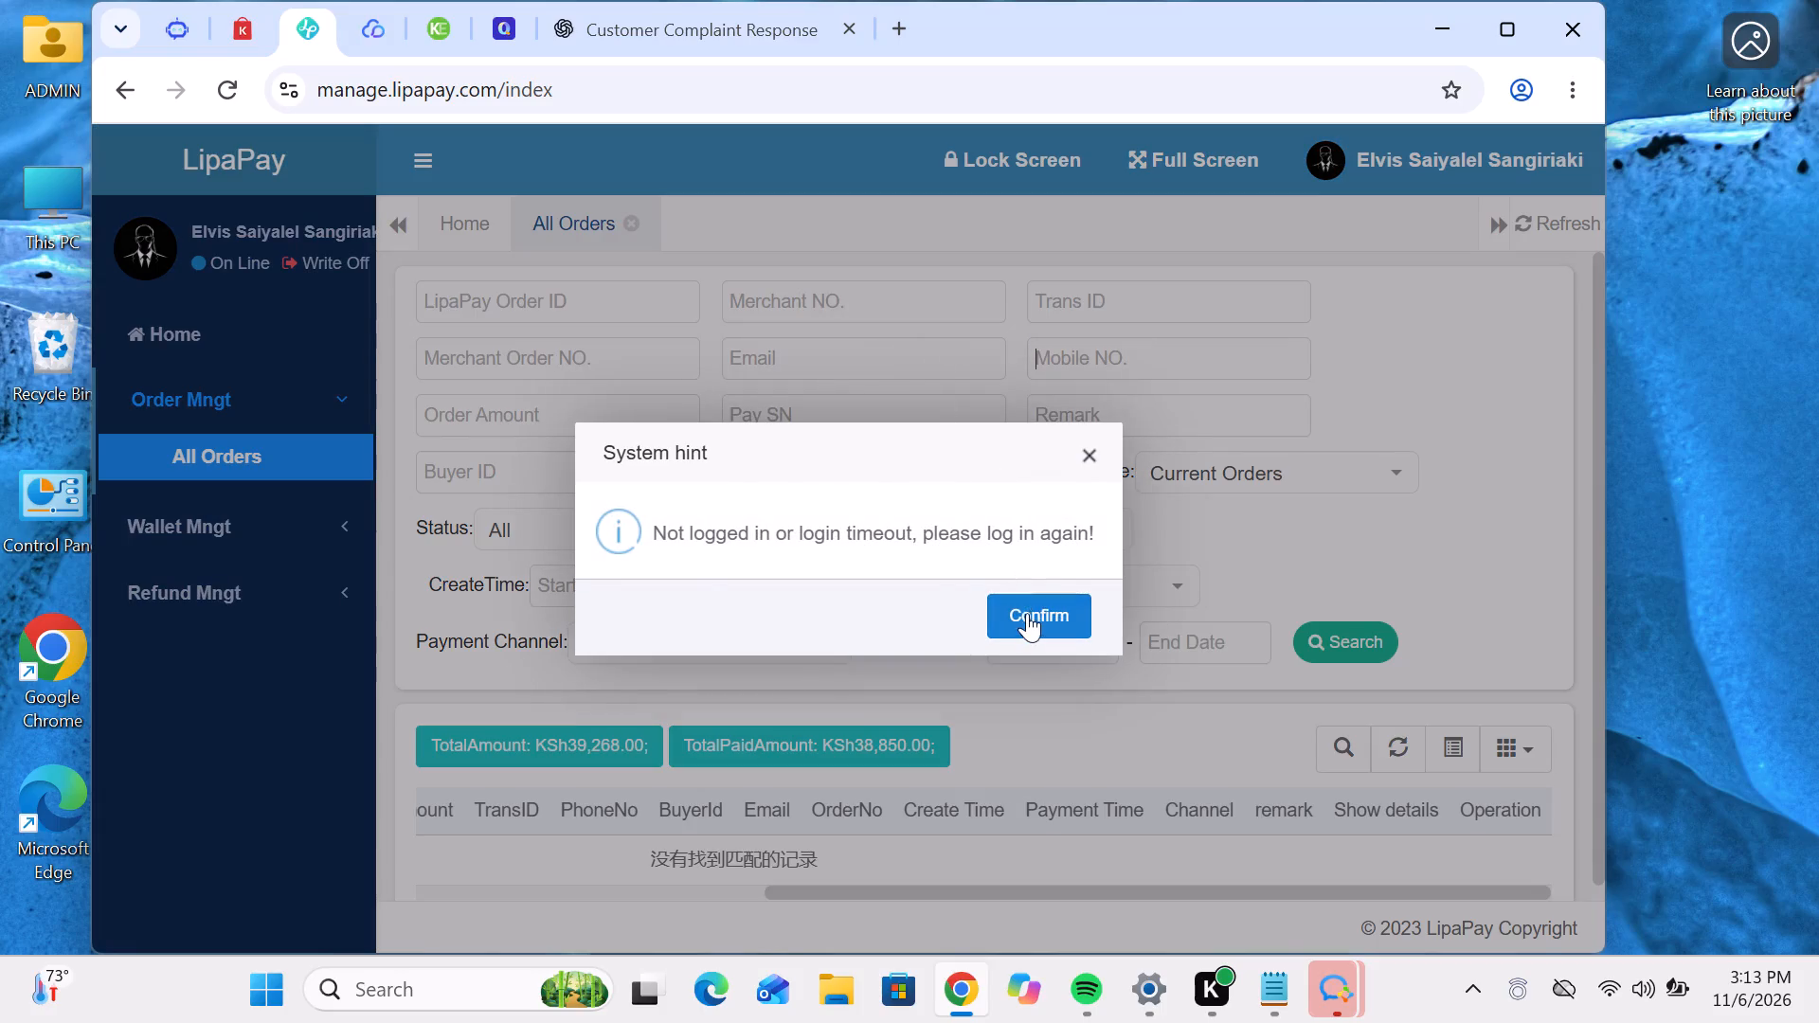
Dismiss the login timeout notice and reload LipaPay to reach its WeCom login page.
left_click(1029, 616)
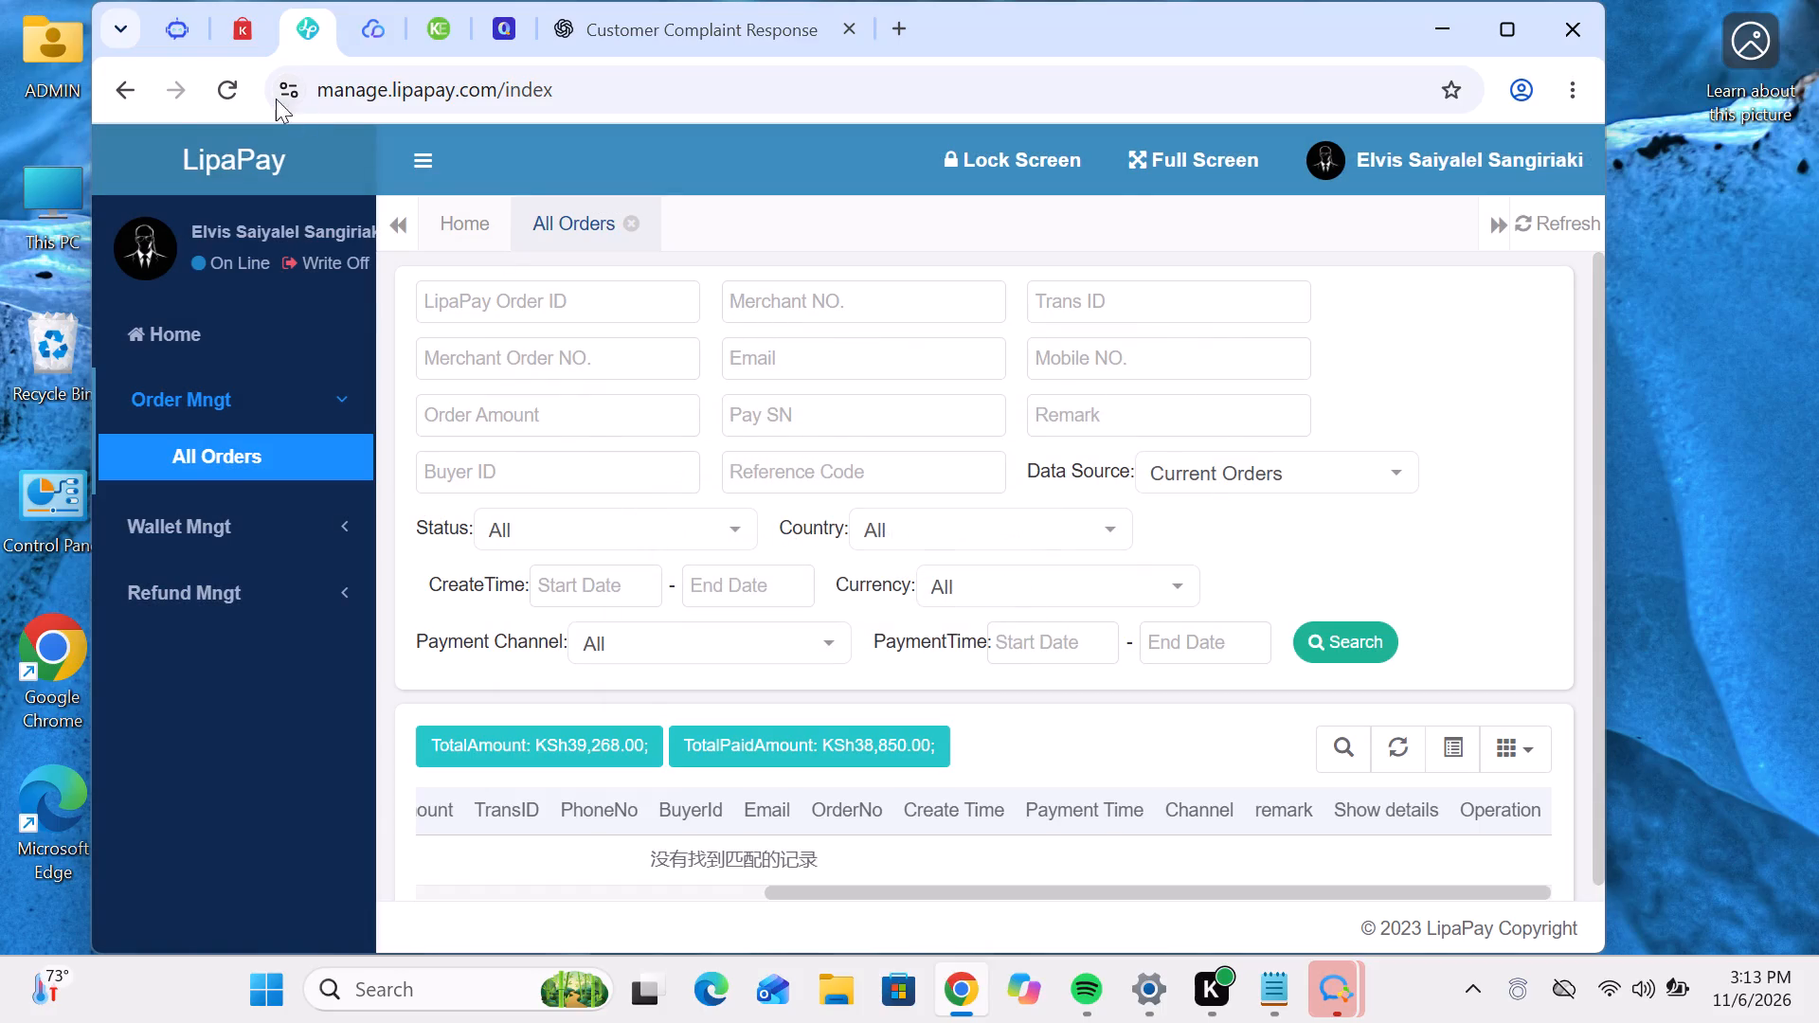
left_click(216, 81)
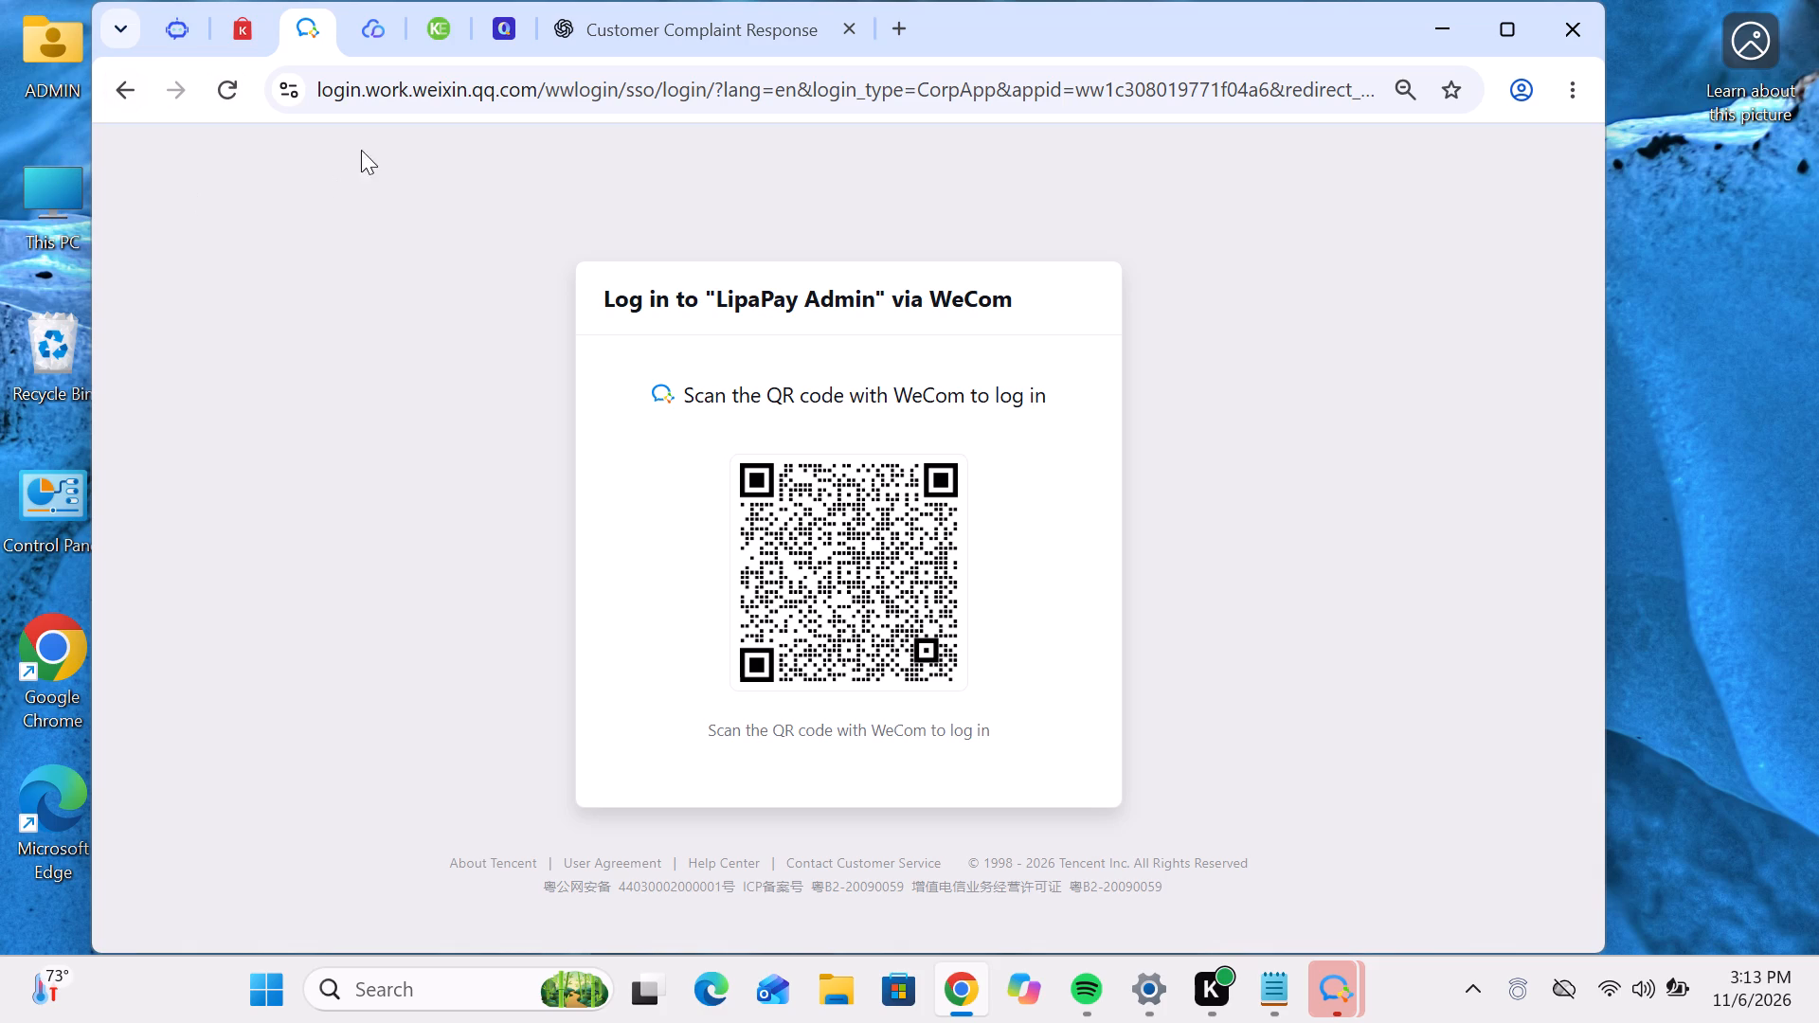
Switch to Spotify, search for "clap song", play the top result Tholukuthi (Clap Song) (feat. MaWhoo), and return to the LipaPay login page.
left_click(1083, 1002)
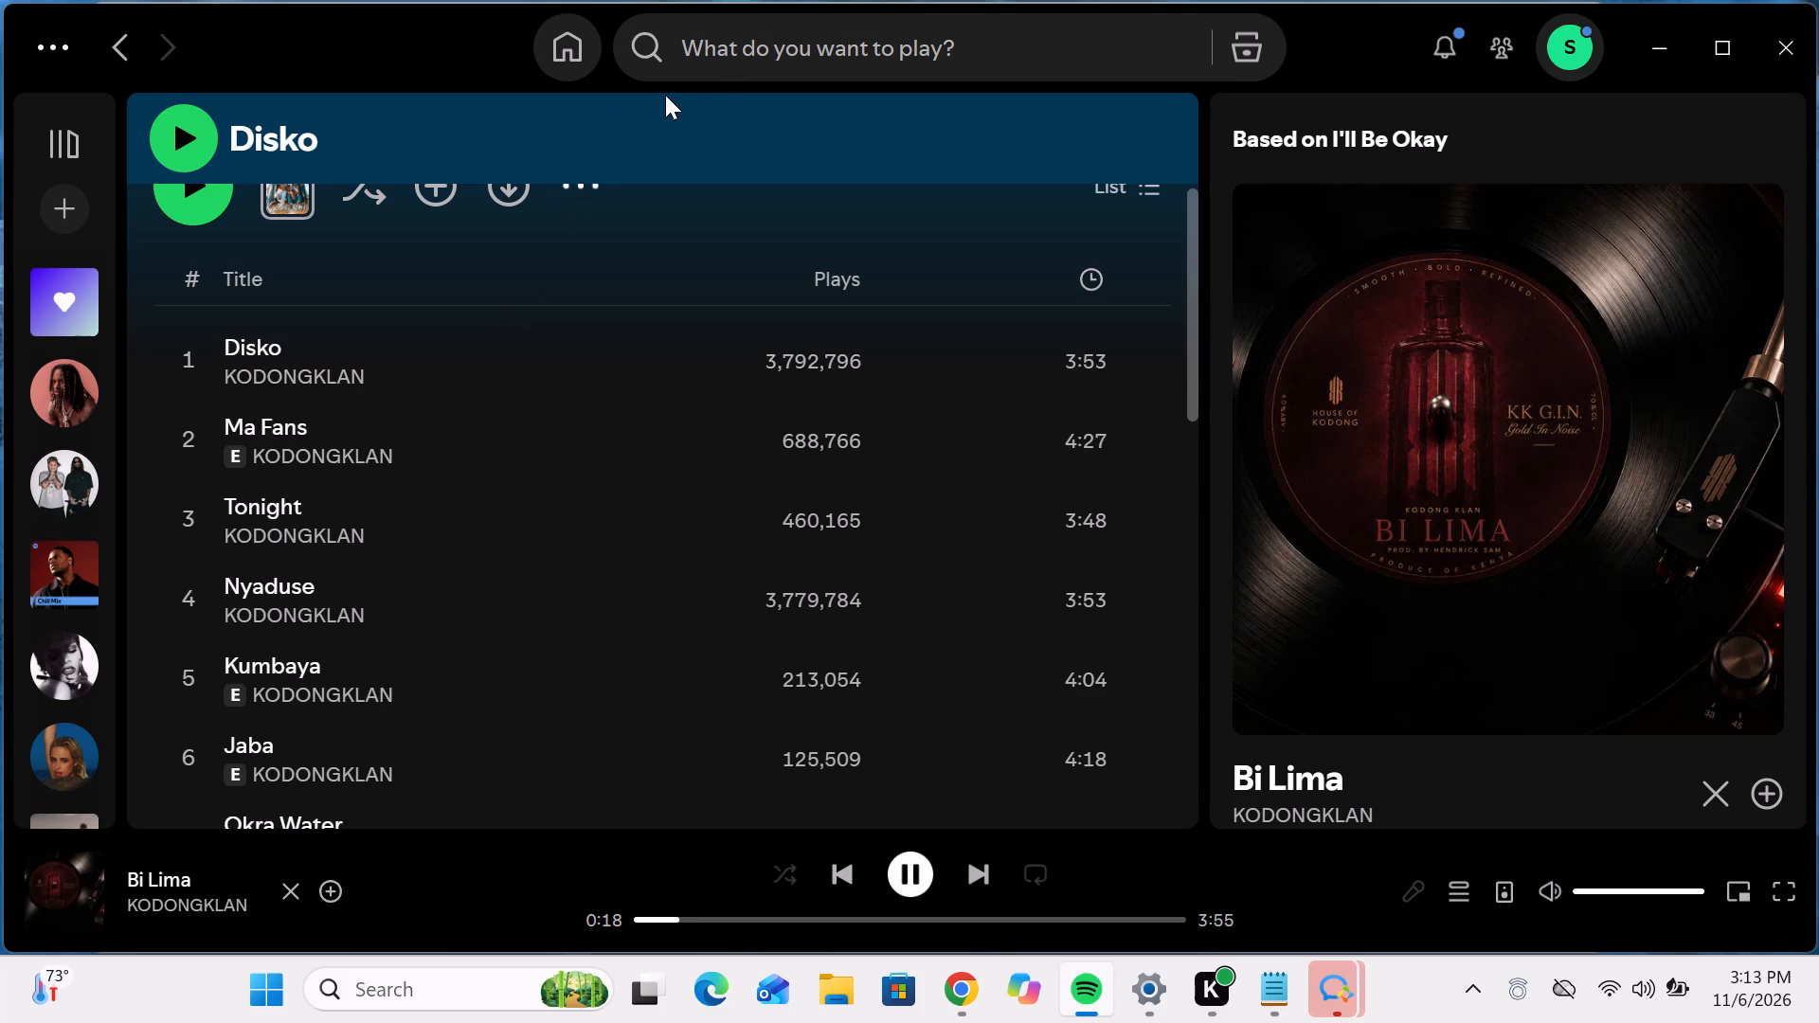
left_click(741, 44)
left_click_drag(729, 43, 725, 69)
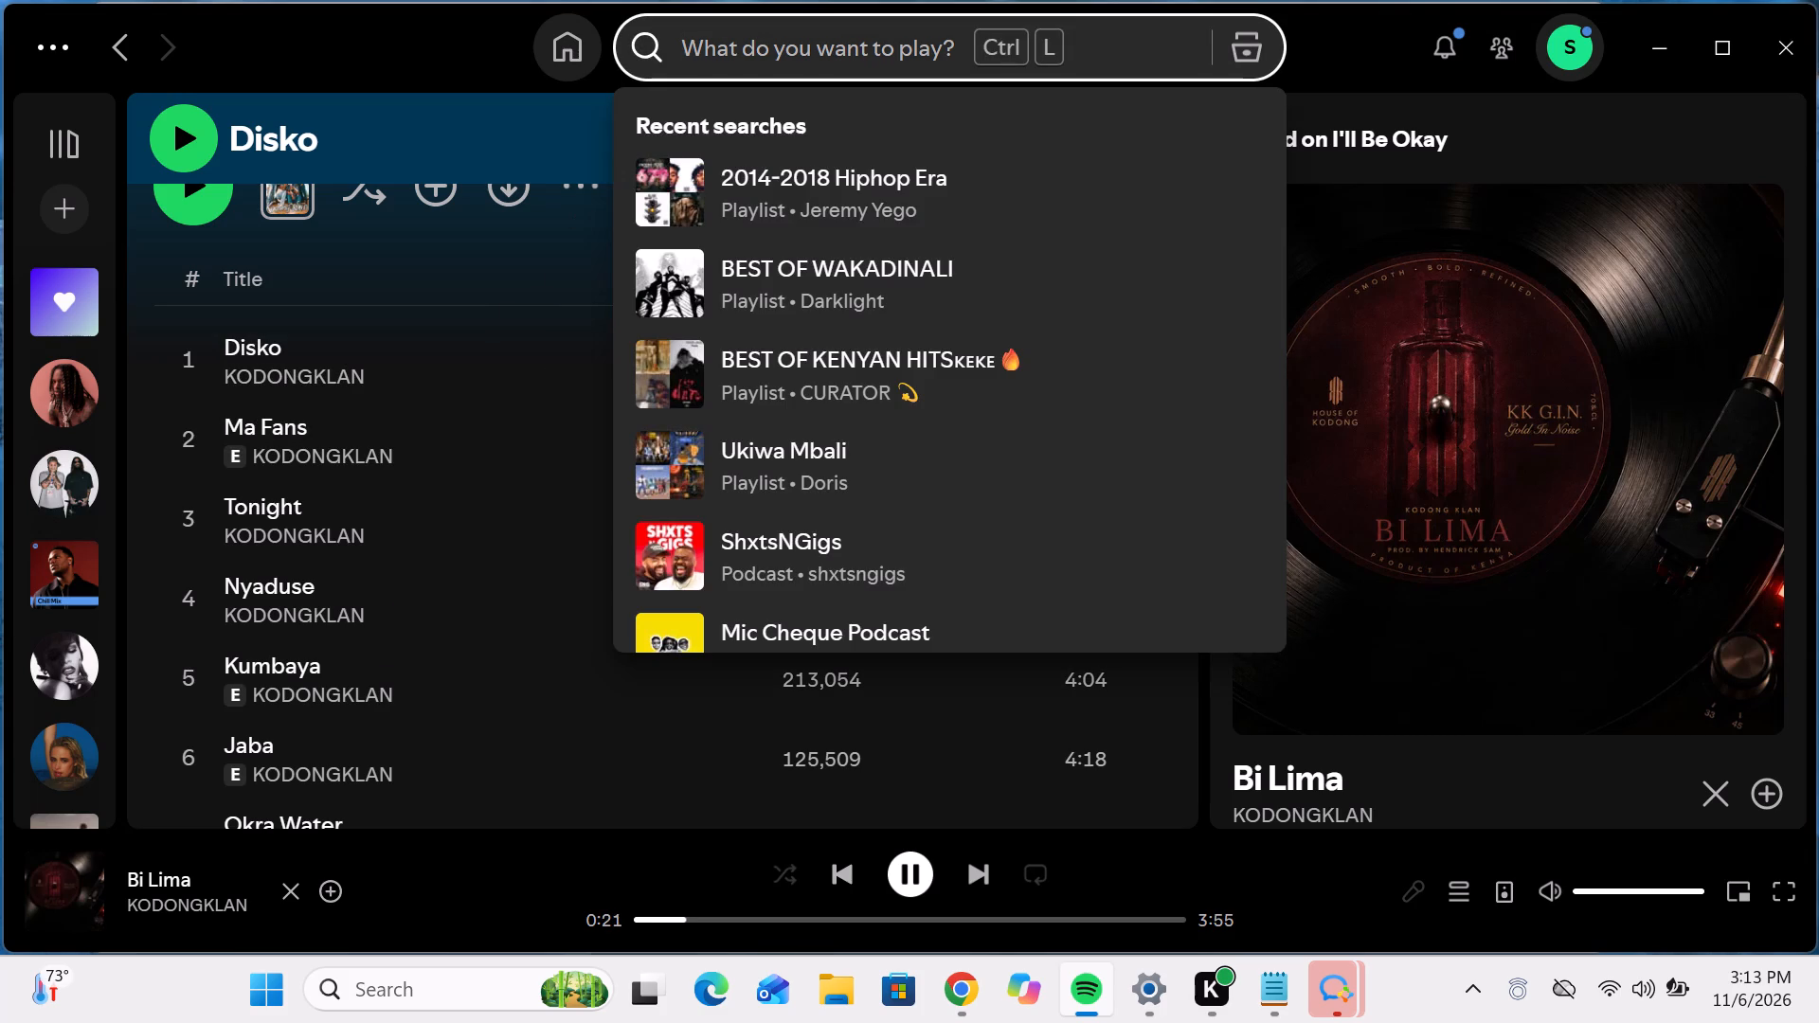
type("clao")
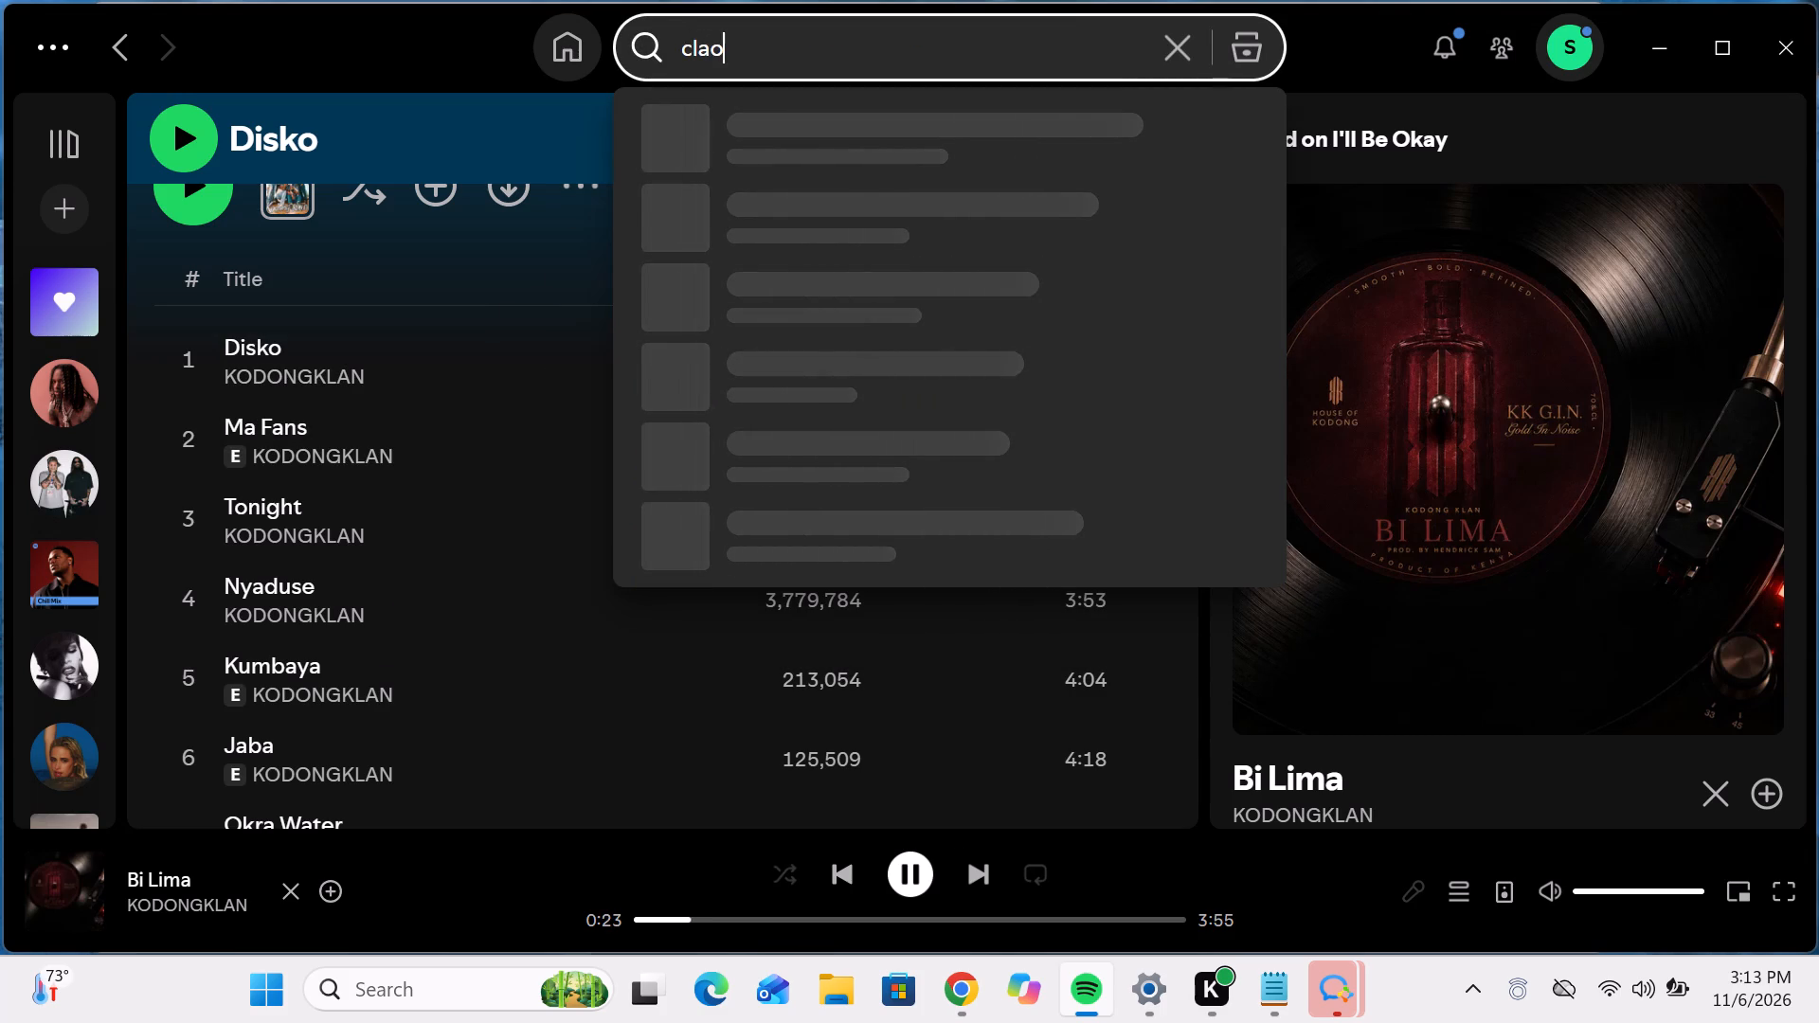
key("BackSpace")
type("p s")
type("ong")
key("Return")
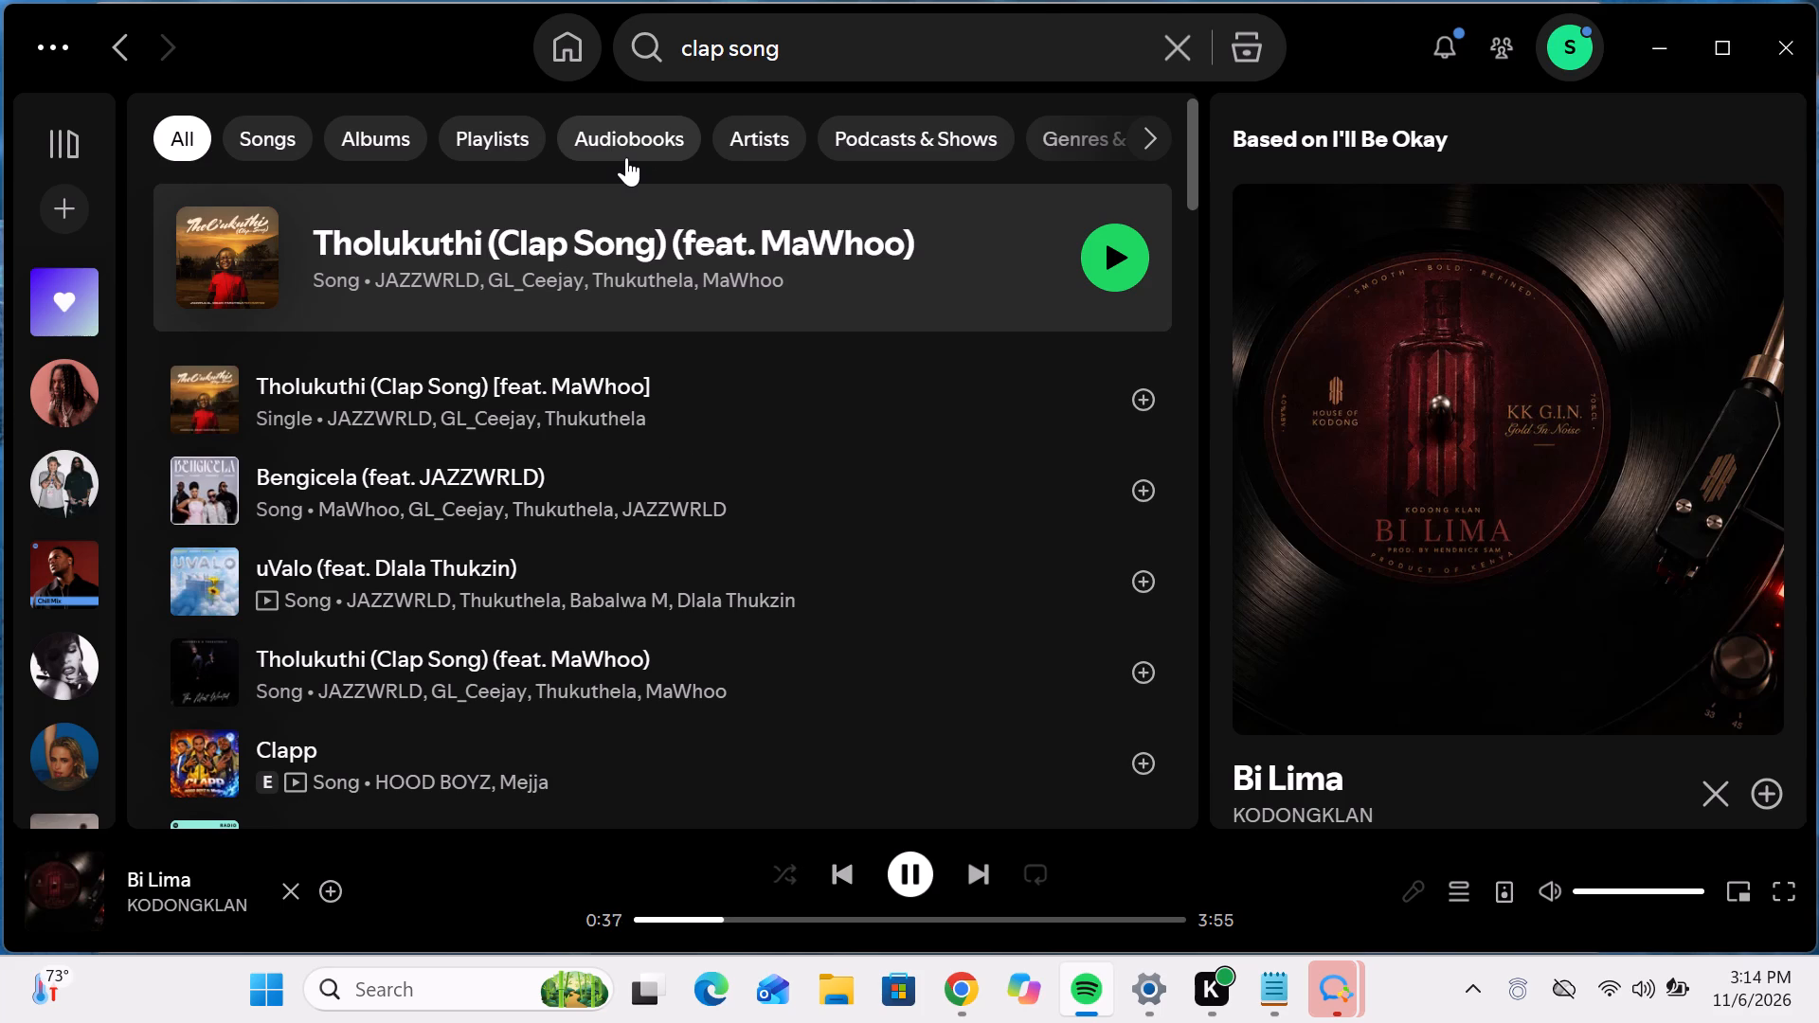
left_click(1104, 260)
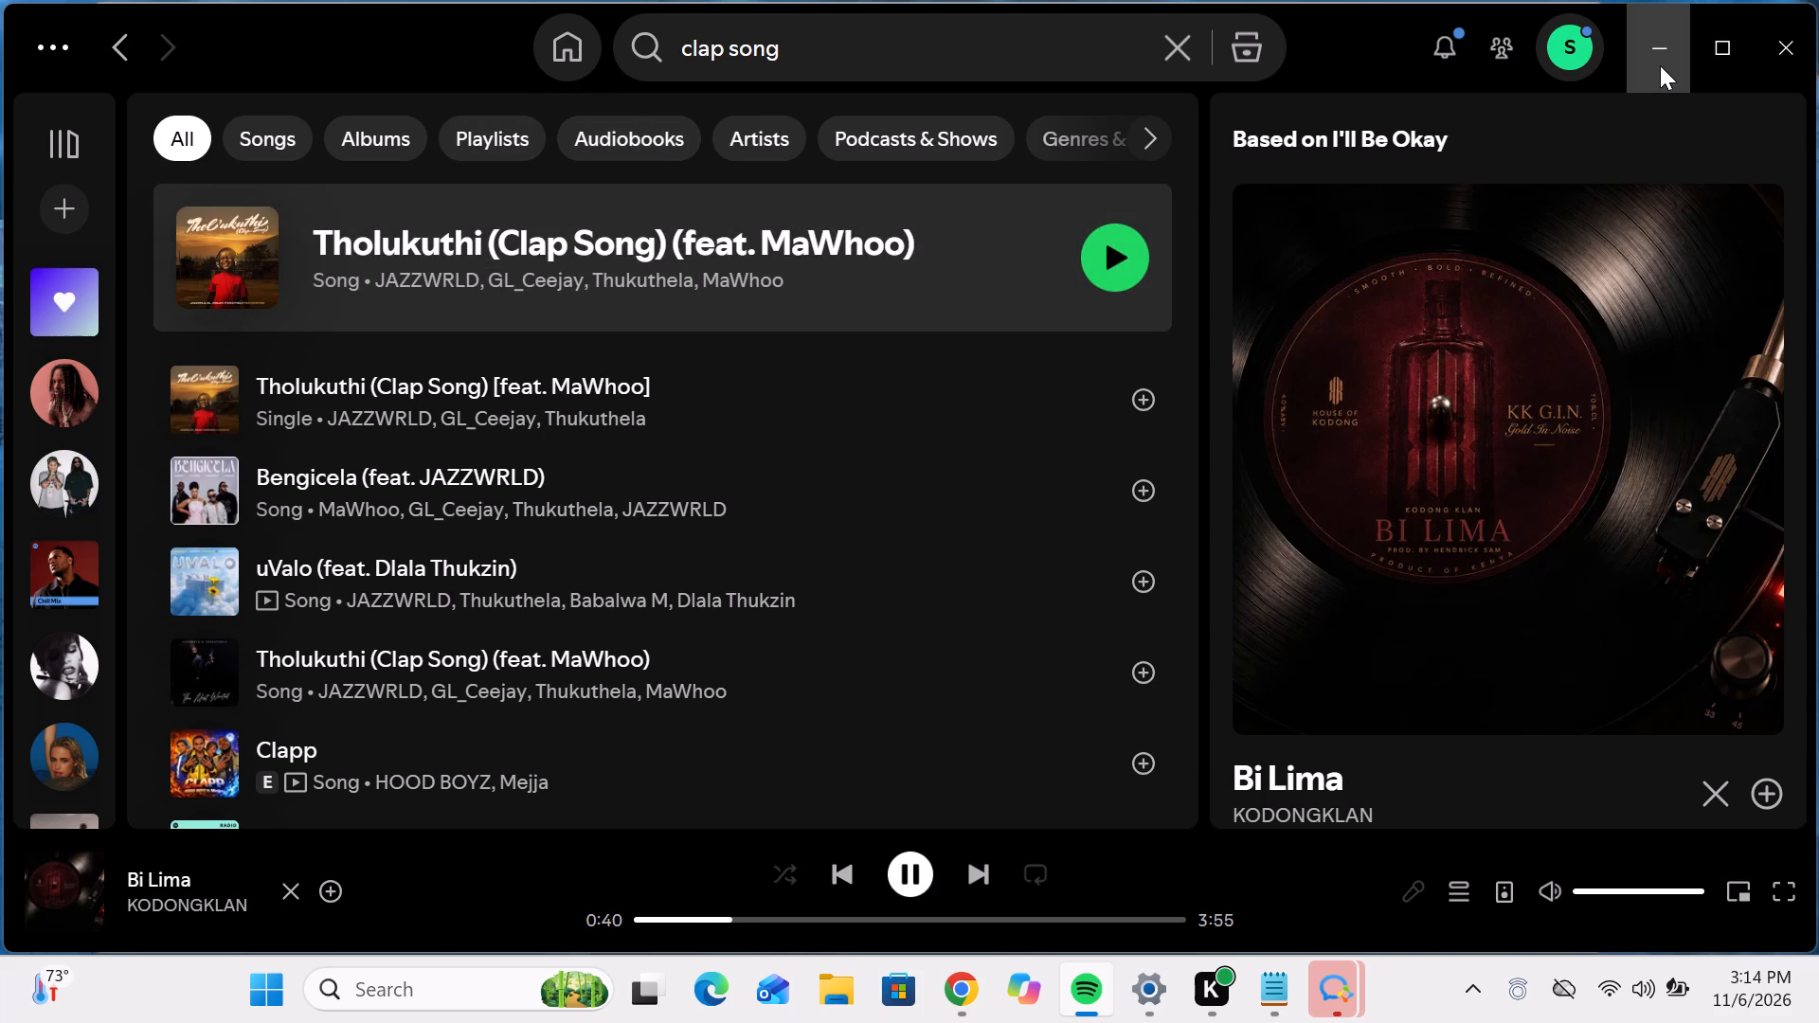
left_click(1660, 65)
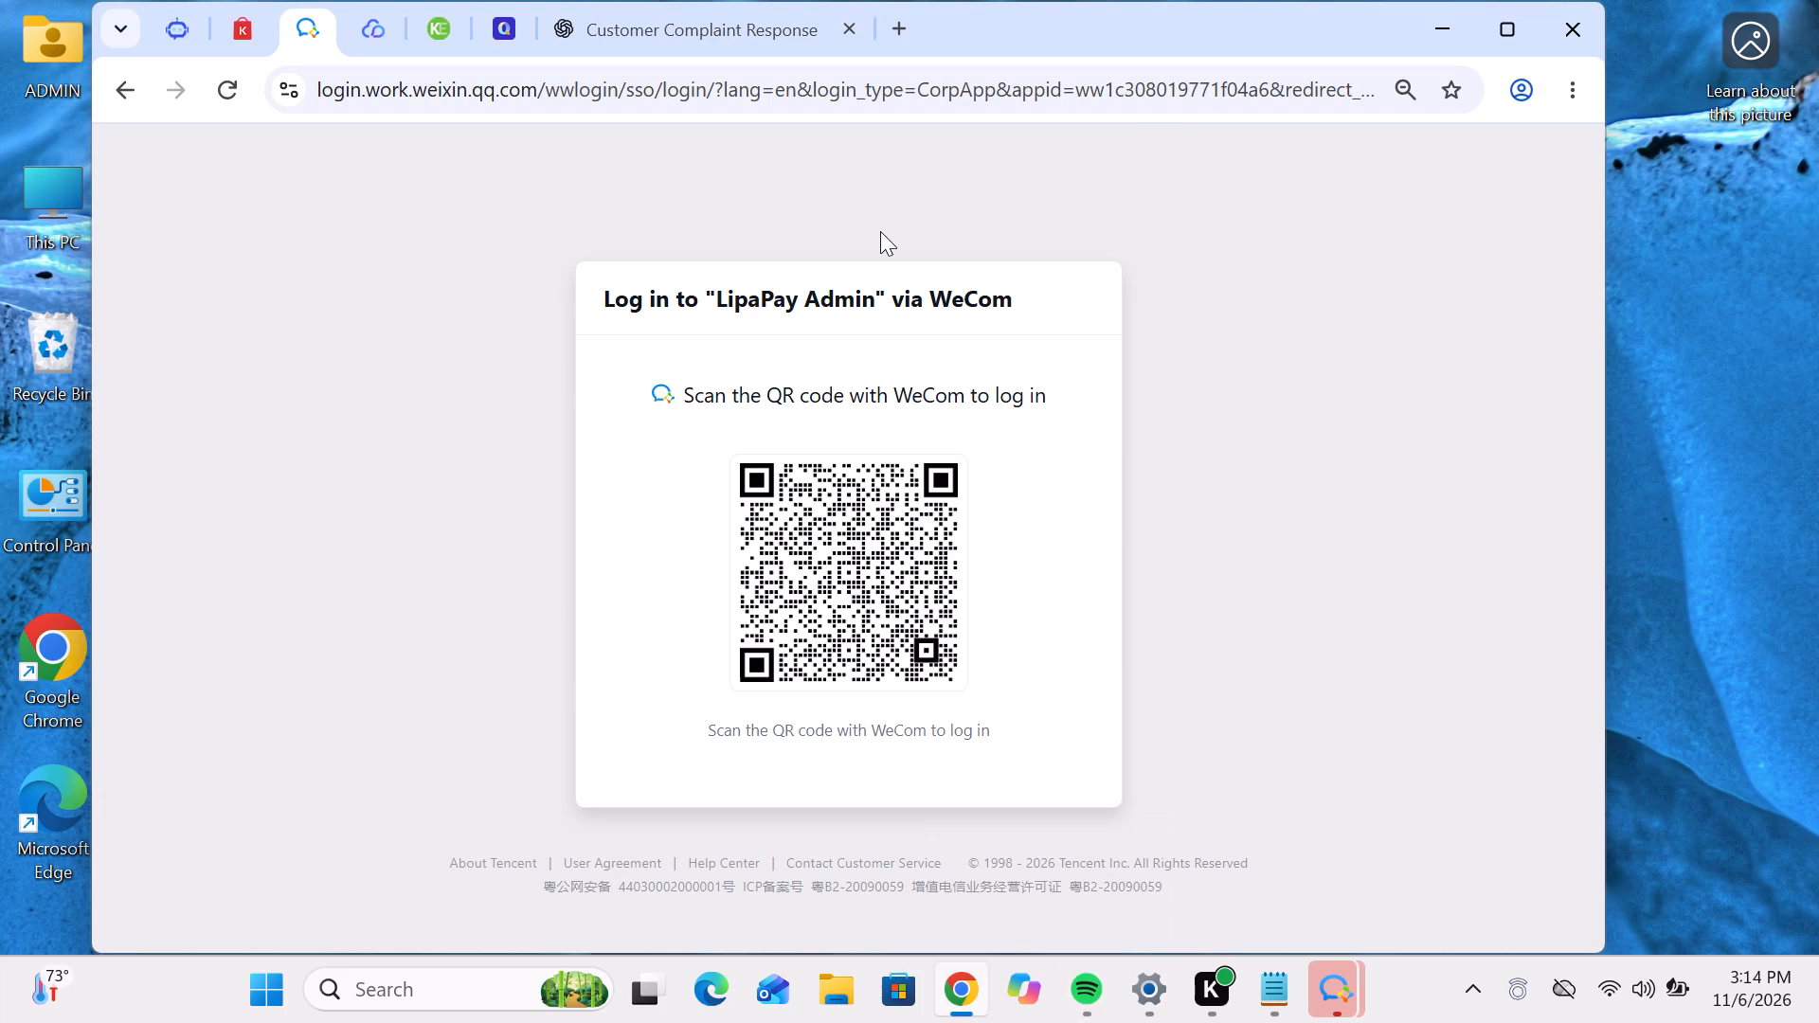
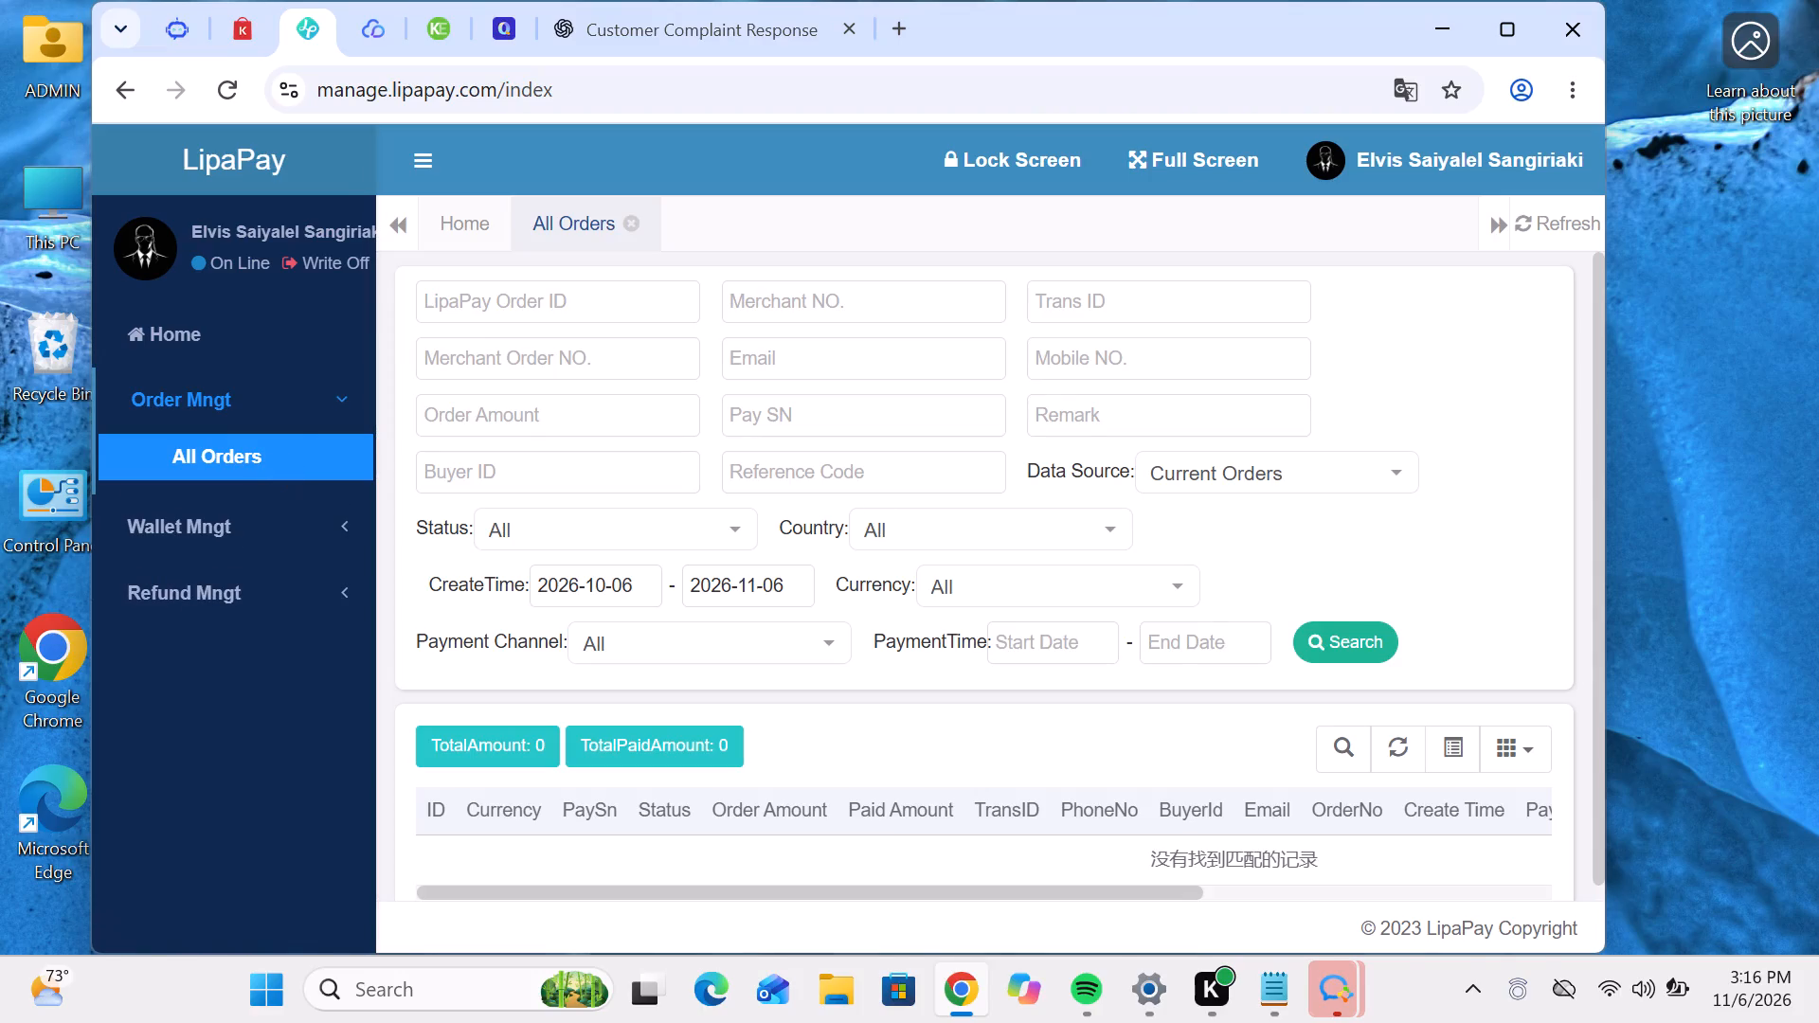
Search the LipaPay orders by the customer's copied mobile number, converted to the 254 country-code format.
left_click(1073, 359)
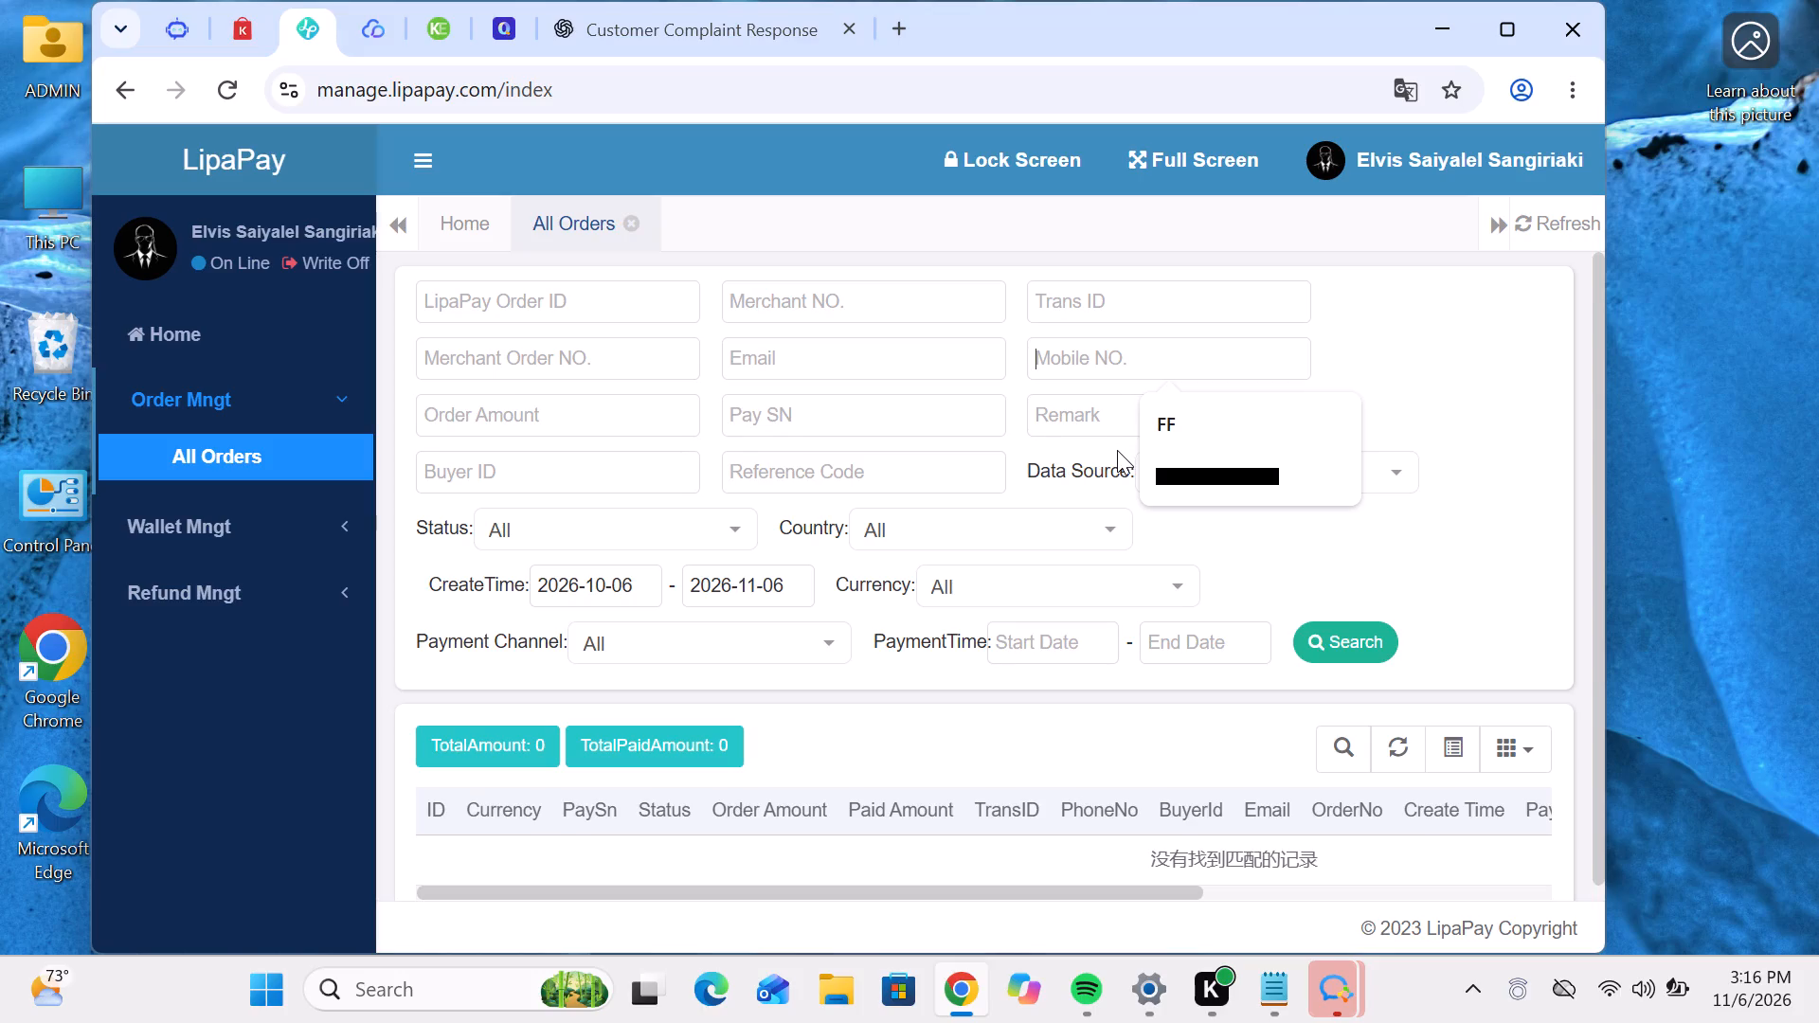
key("ctrl+v")
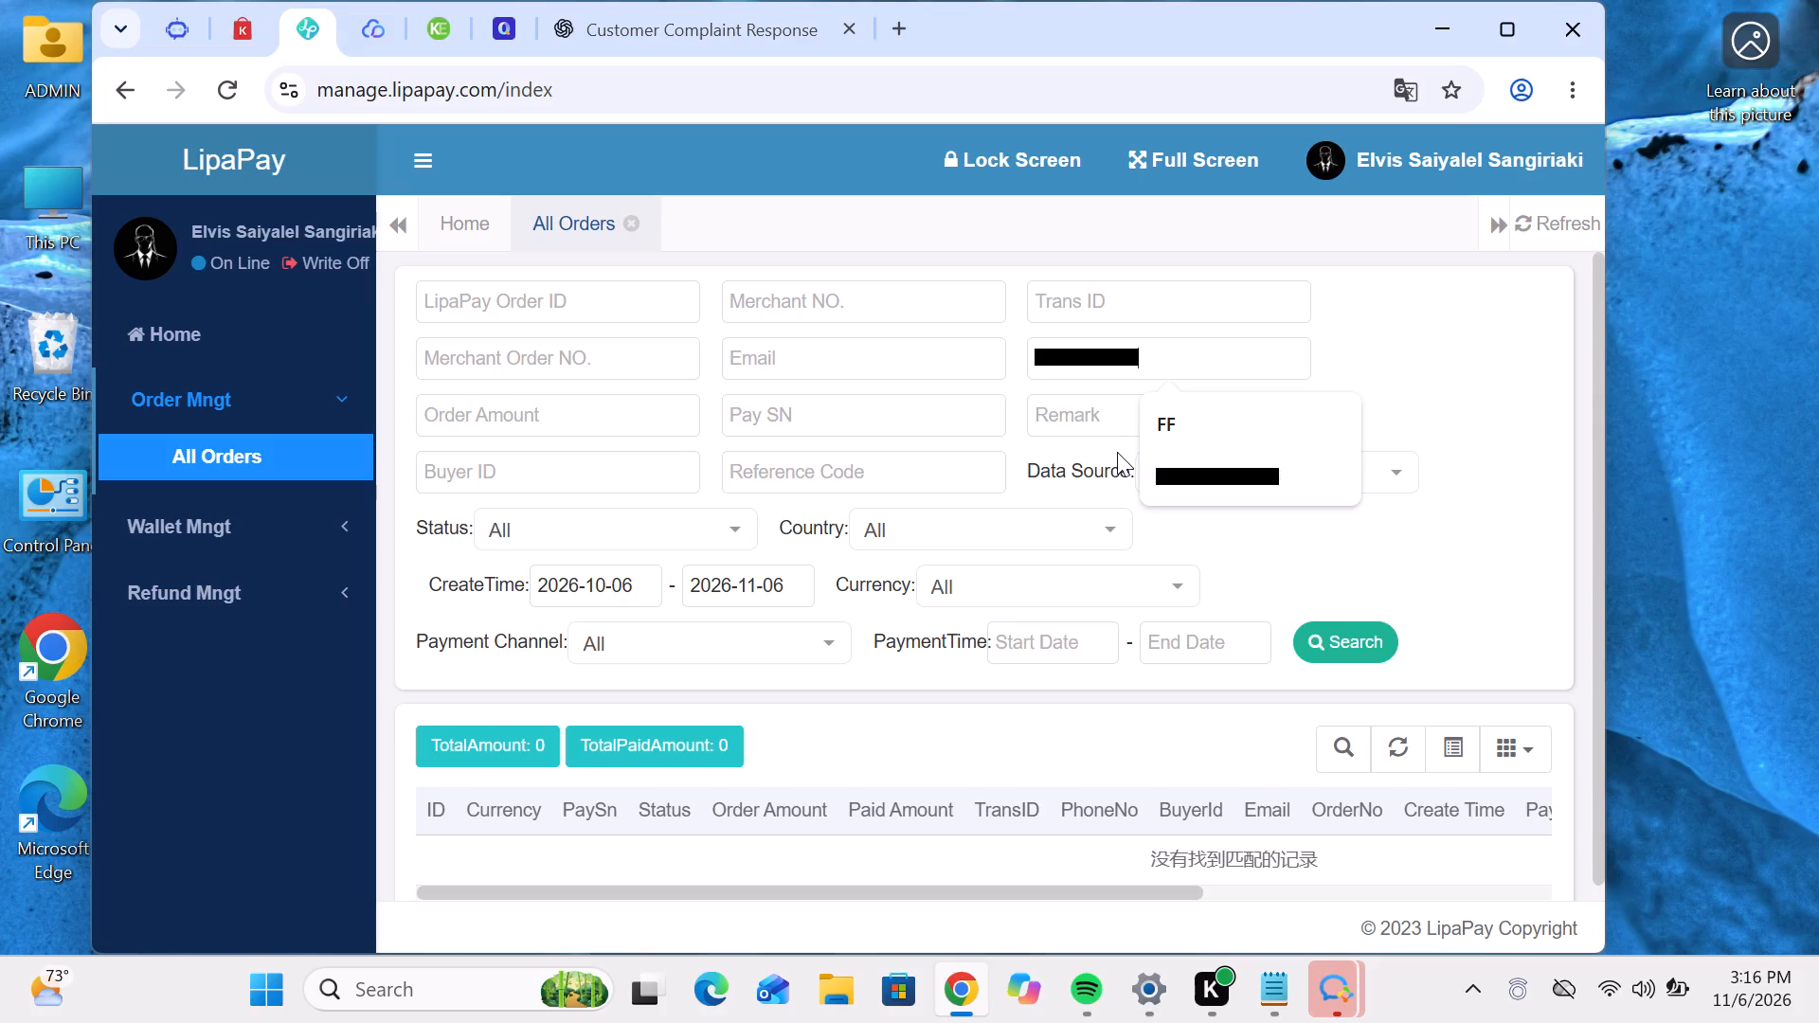
left_click(1043, 357)
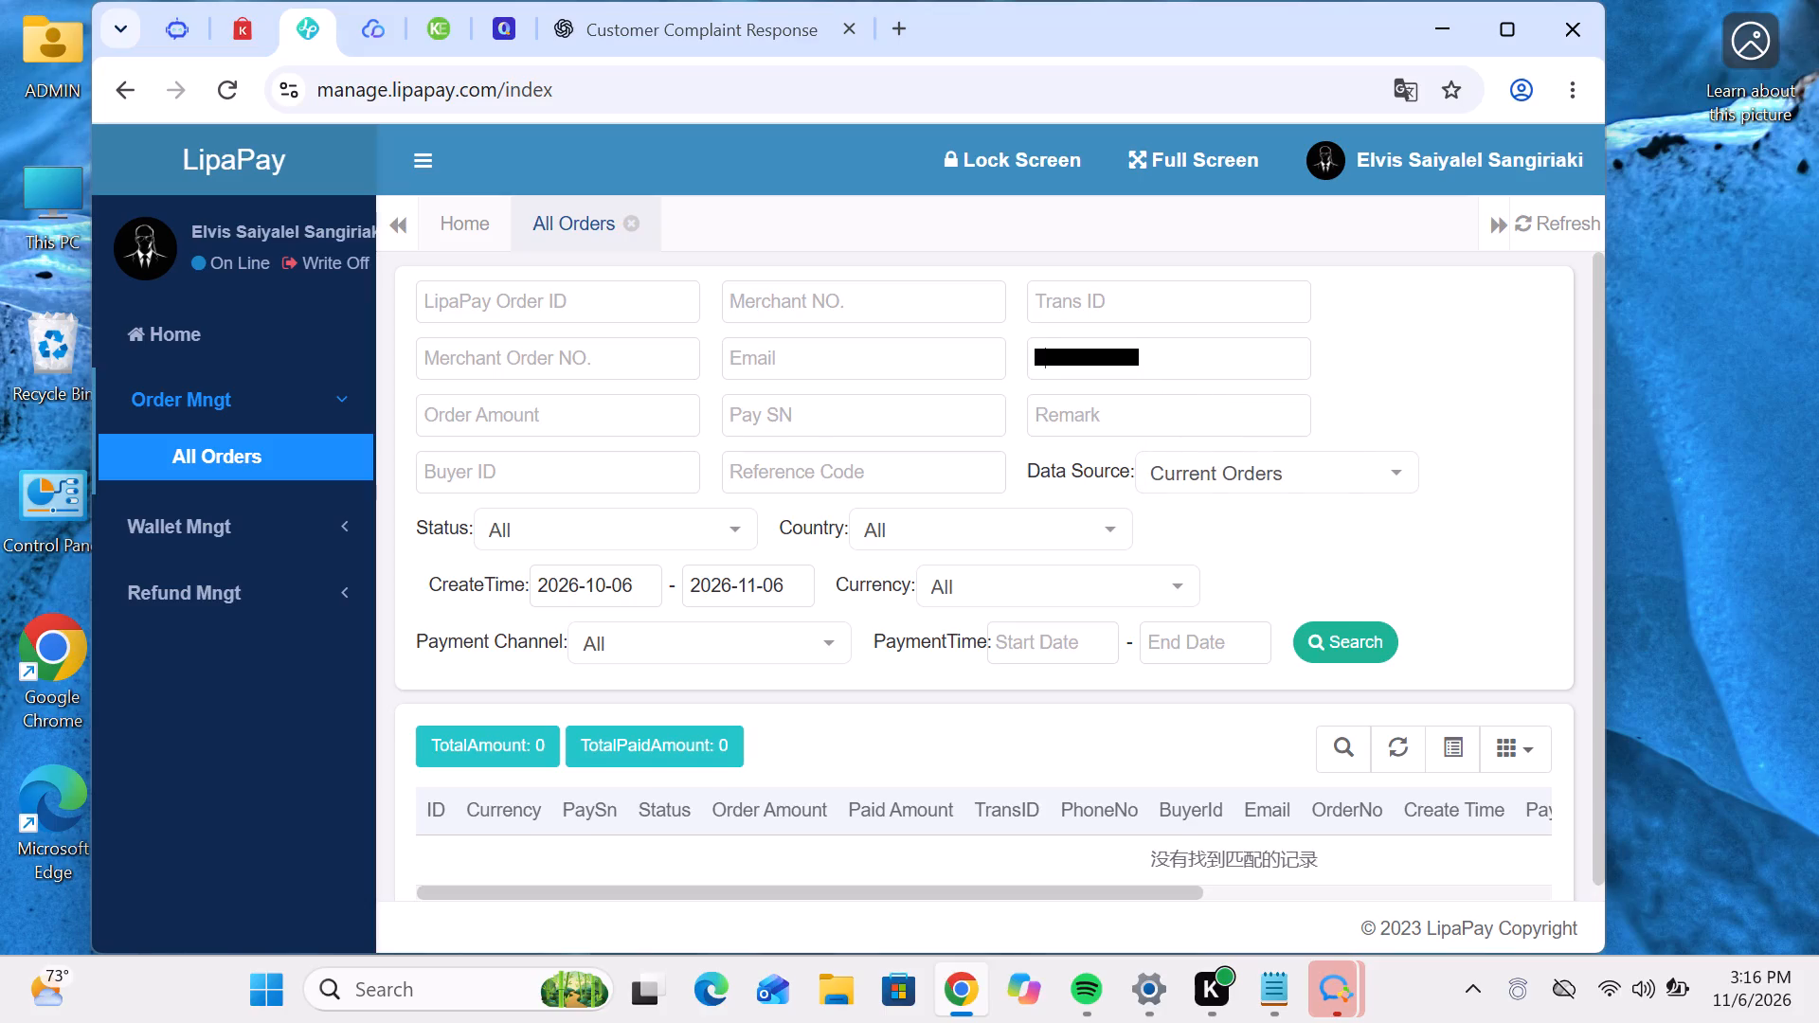
key("BackSpace")
type("24")
key("BackSpace")
type("54")
left_click(1355, 646)
scroll(1349, 735, "down", 6)
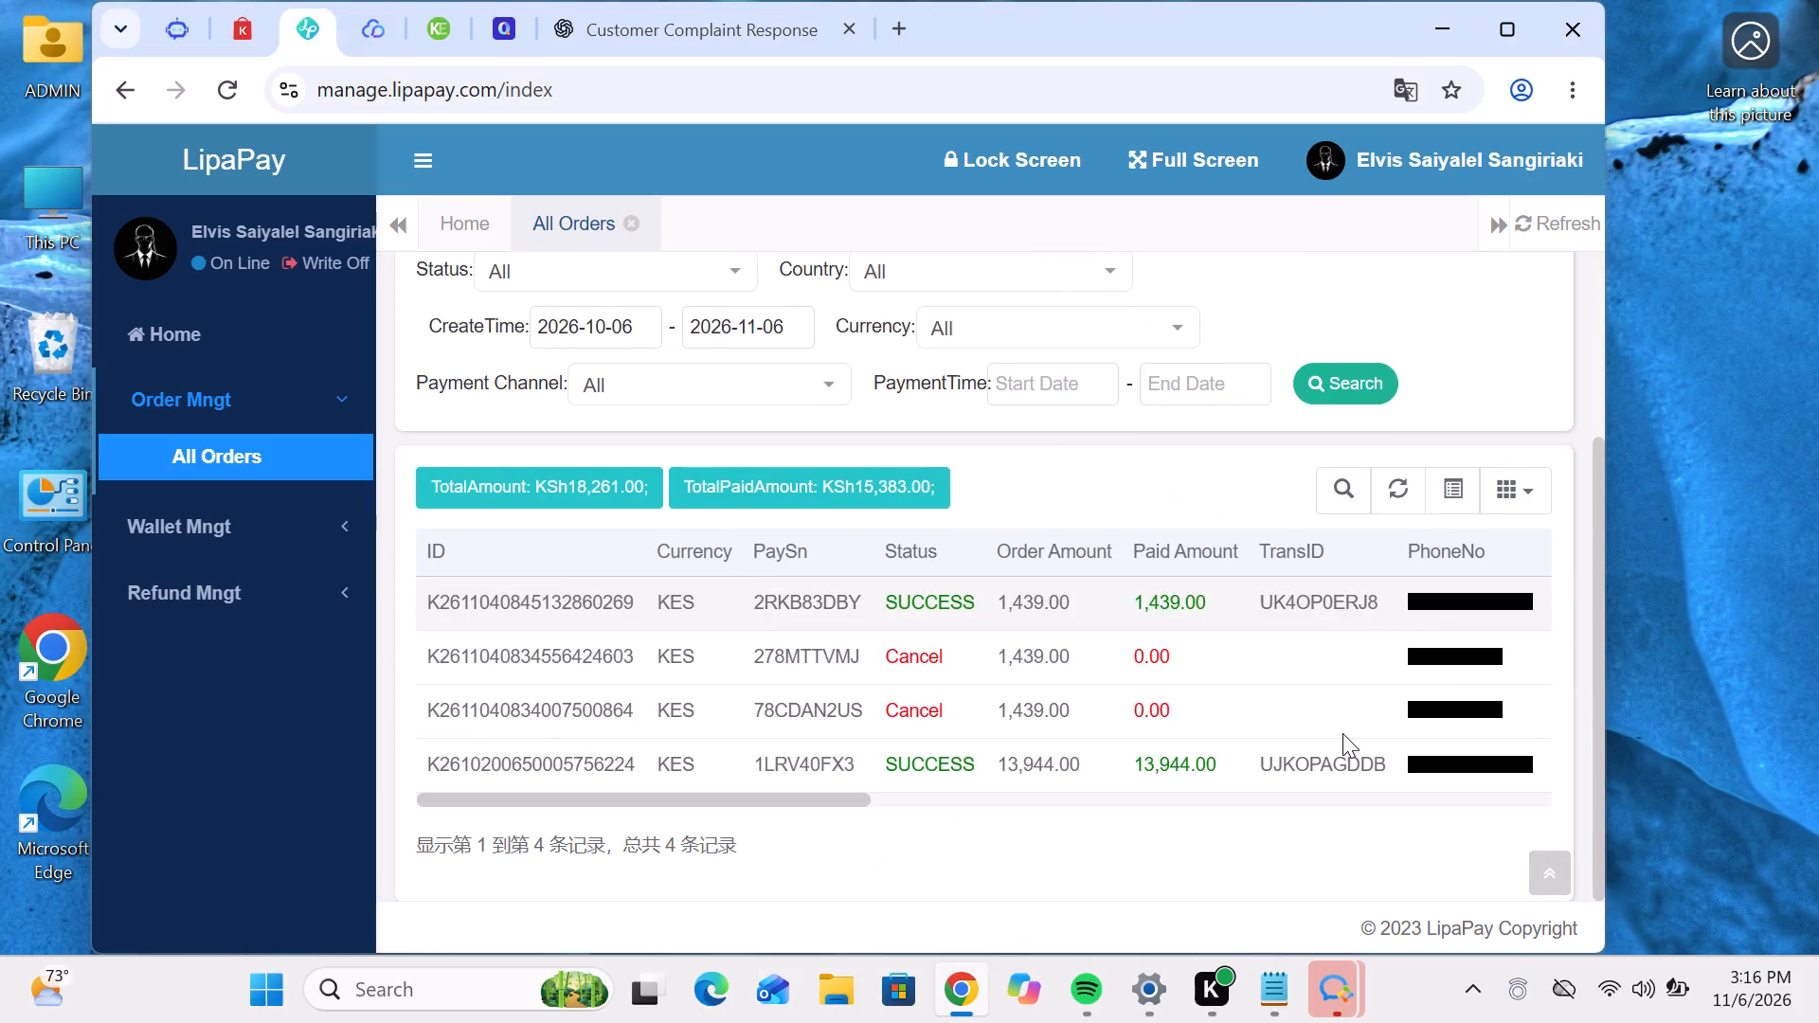
Copy the order number in the remark of the successful 1,439.00 KES payment from 2026-11-04.
left_click_drag(822, 801, 1577, 802)
double_click(1234, 596)
right_click(1234, 596)
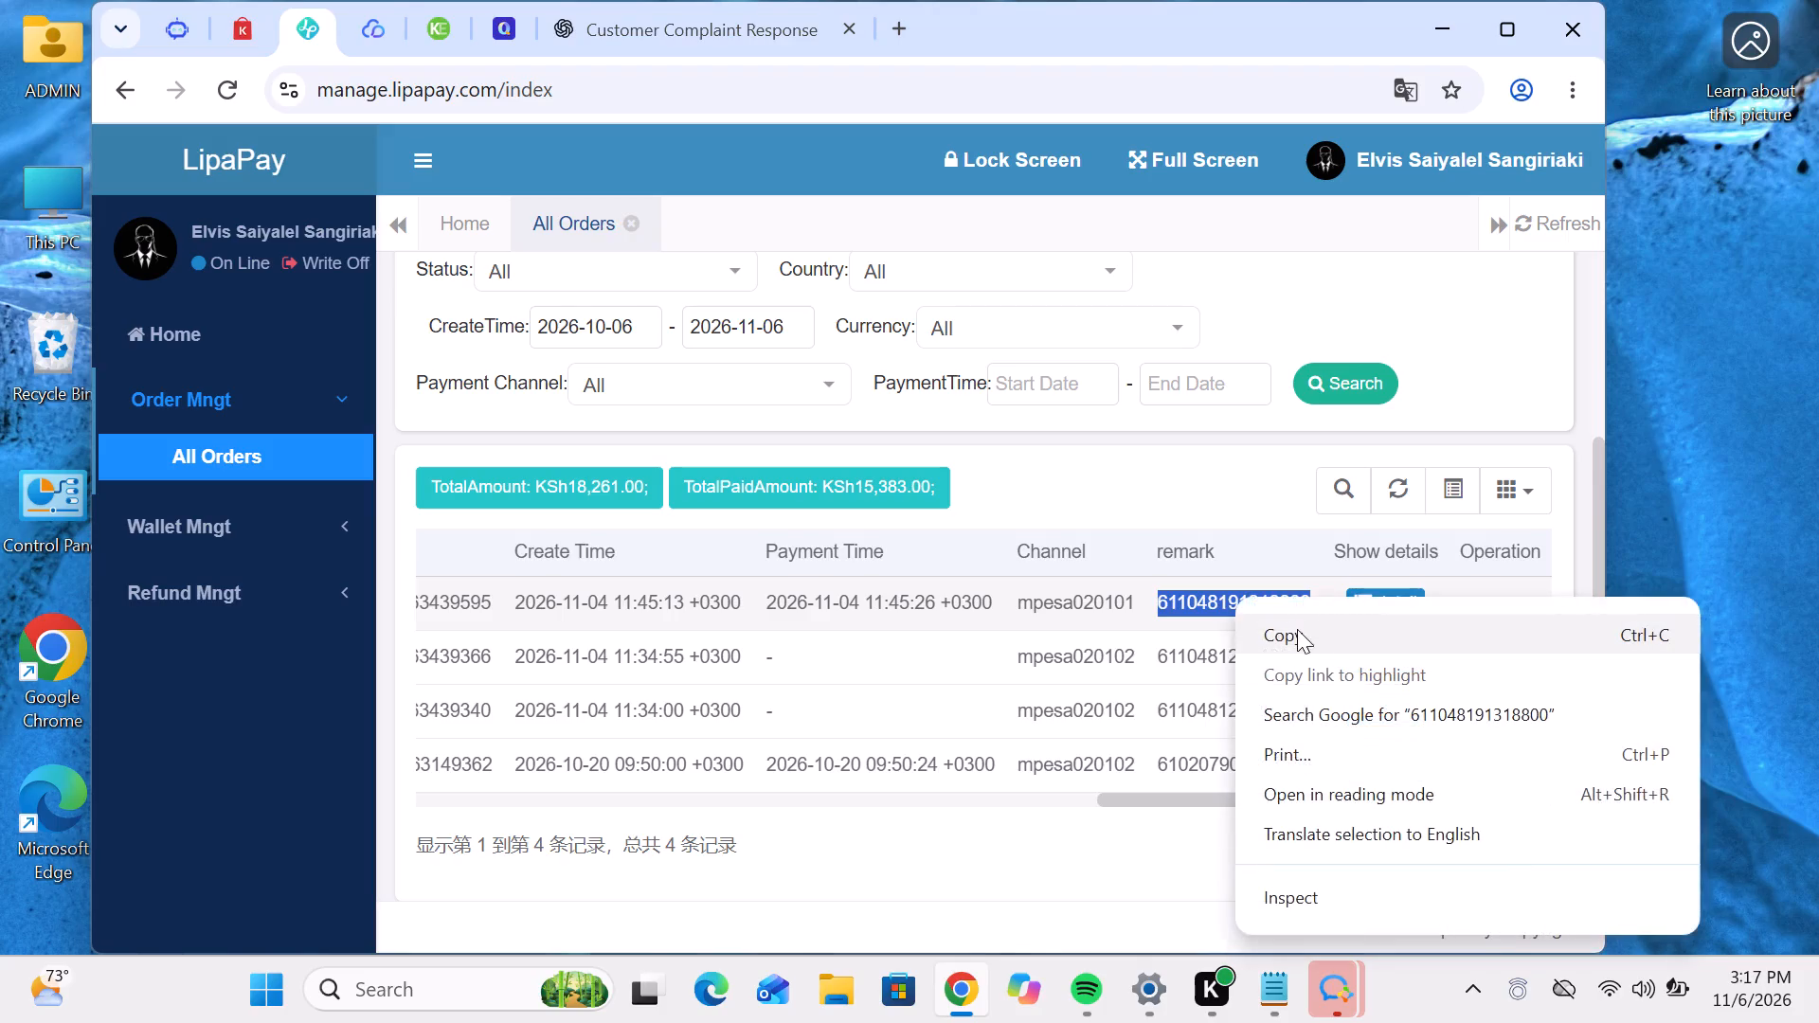
left_click(1297, 629)
Switch to the Kilimall admin console and close the three open order detail pages.
left_click(234, 38)
scroll(675, 336, "up", 6)
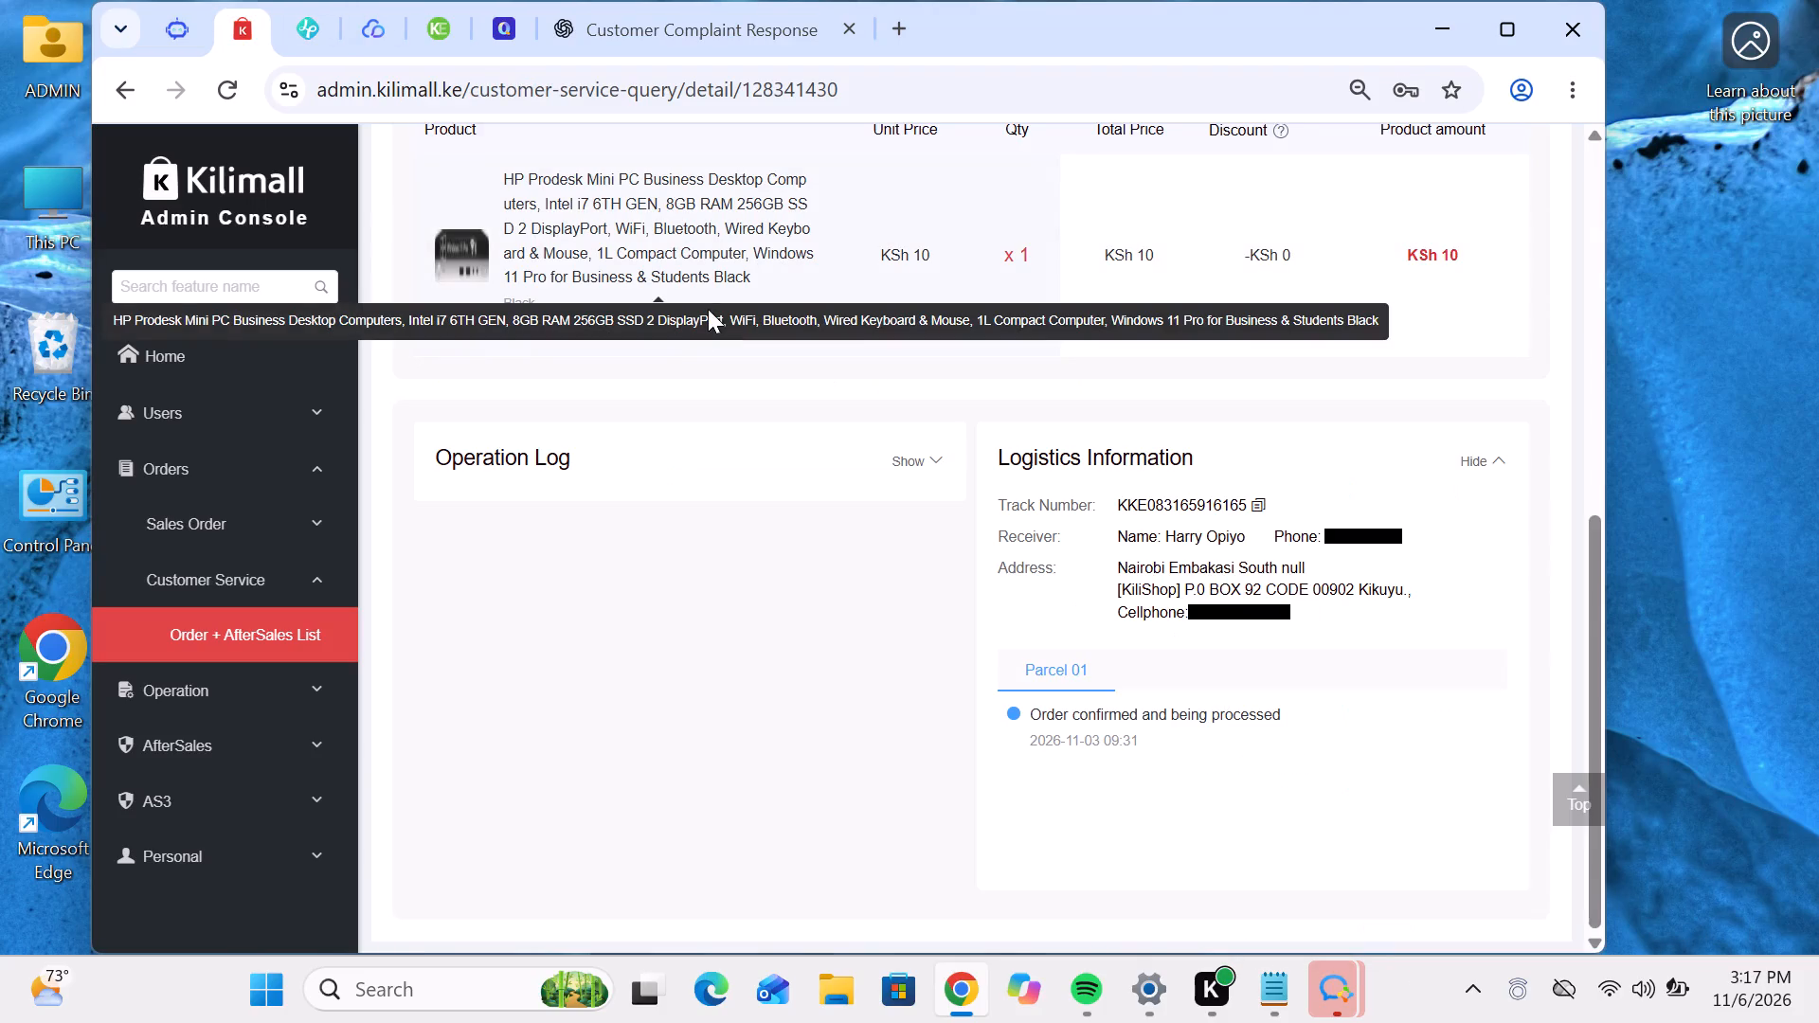
scroll(708, 309, "up", 7)
scroll(895, 490, "up", 11)
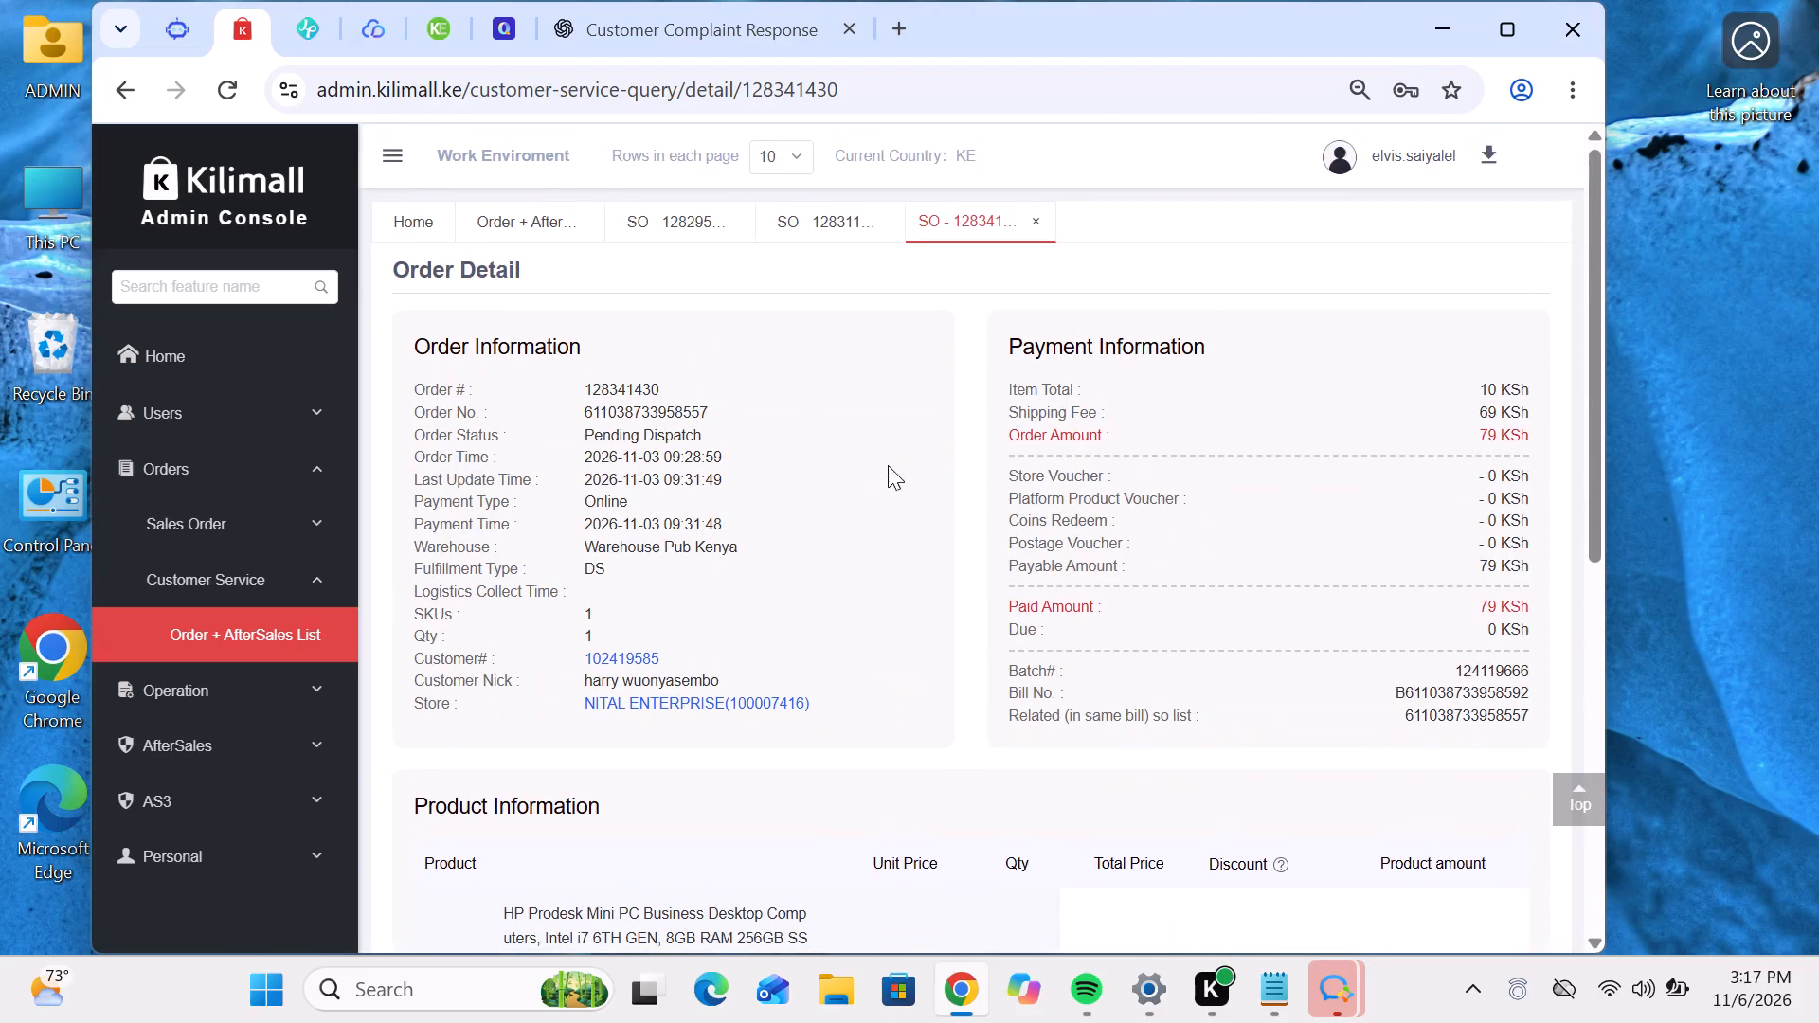
scroll(888, 465, "up", 1)
left_click(732, 225)
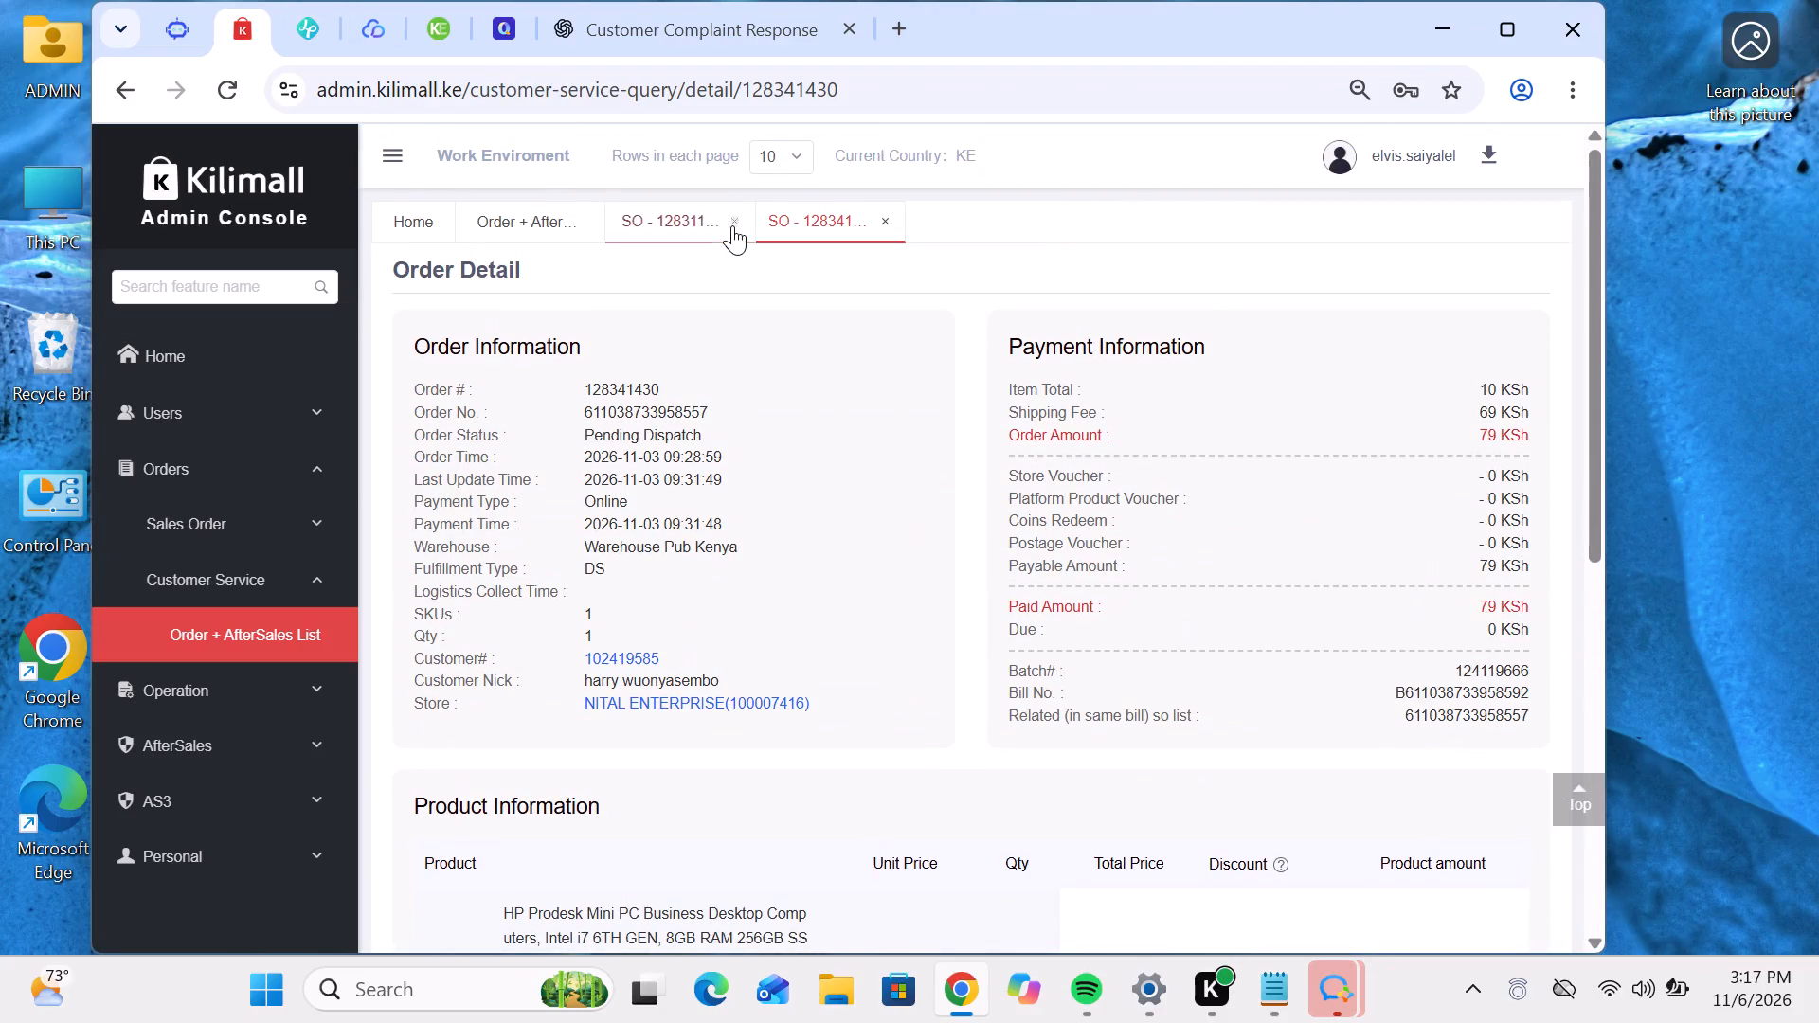
left_click(732, 225)
left_click(732, 225)
left_click_drag(1052, 341, 652, 356)
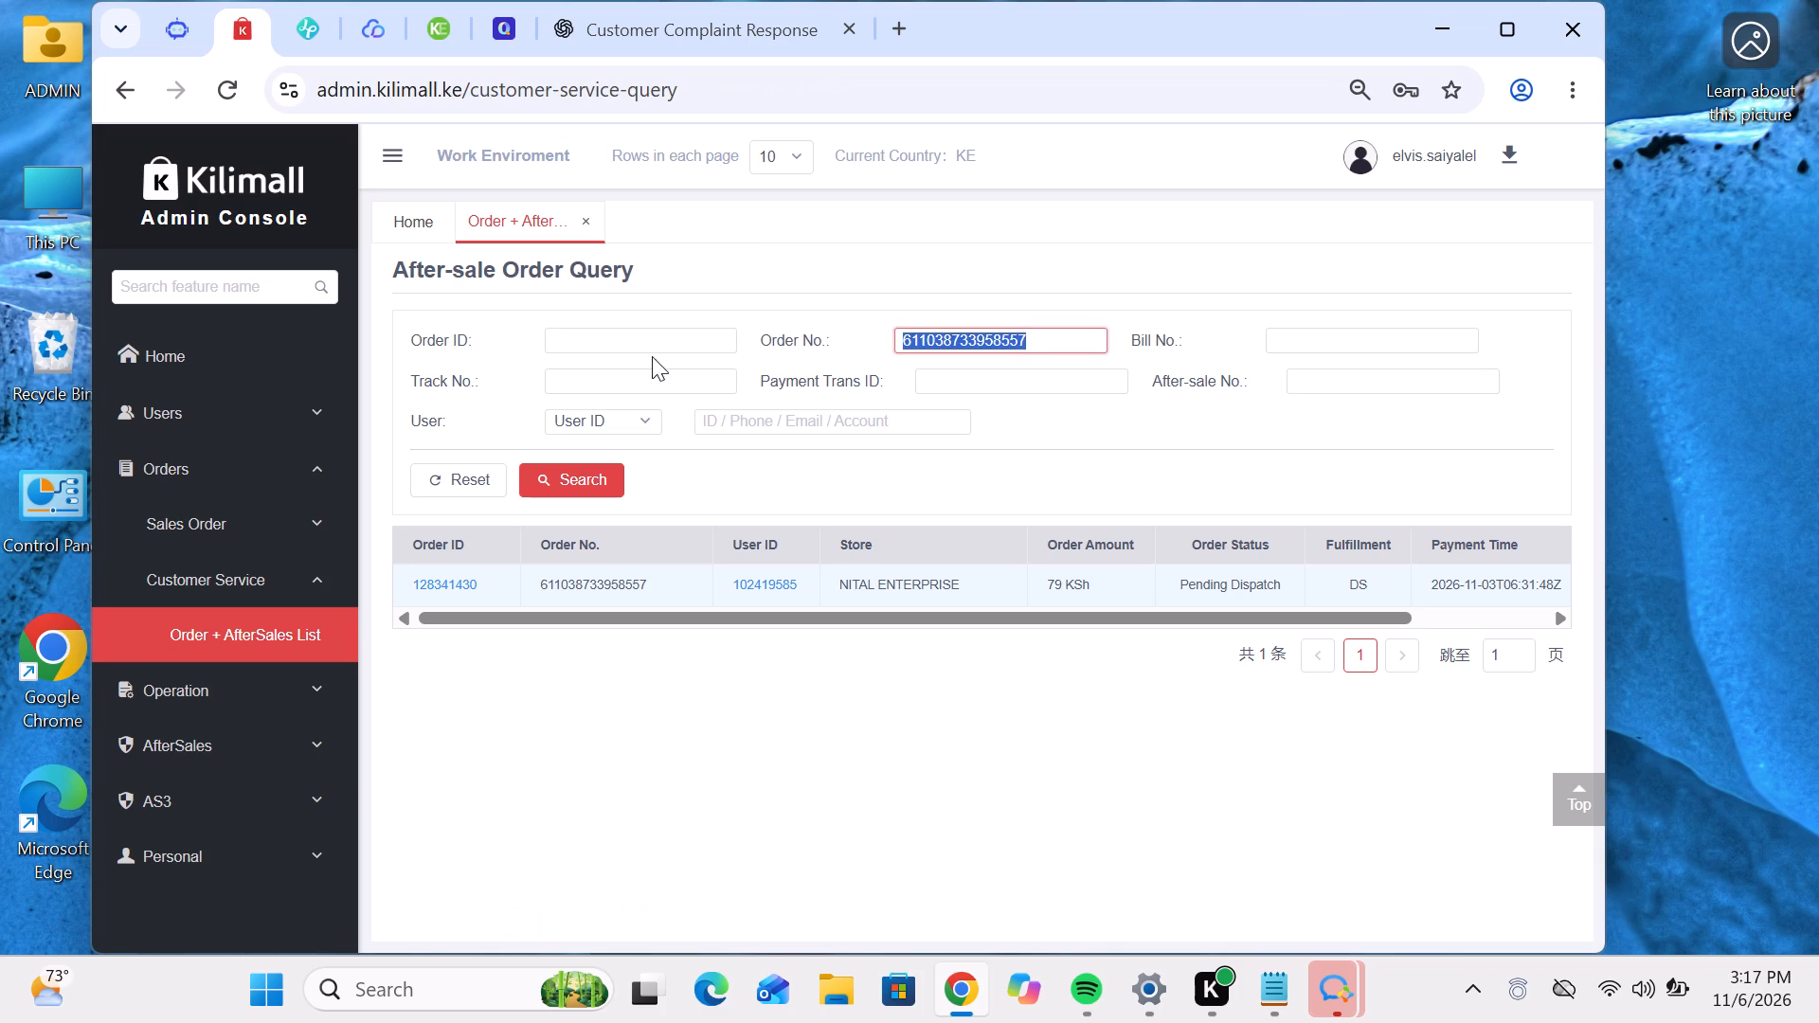
left_click_drag(652, 356, 641, 354)
key("BackSpace")
key("ctrl+v")
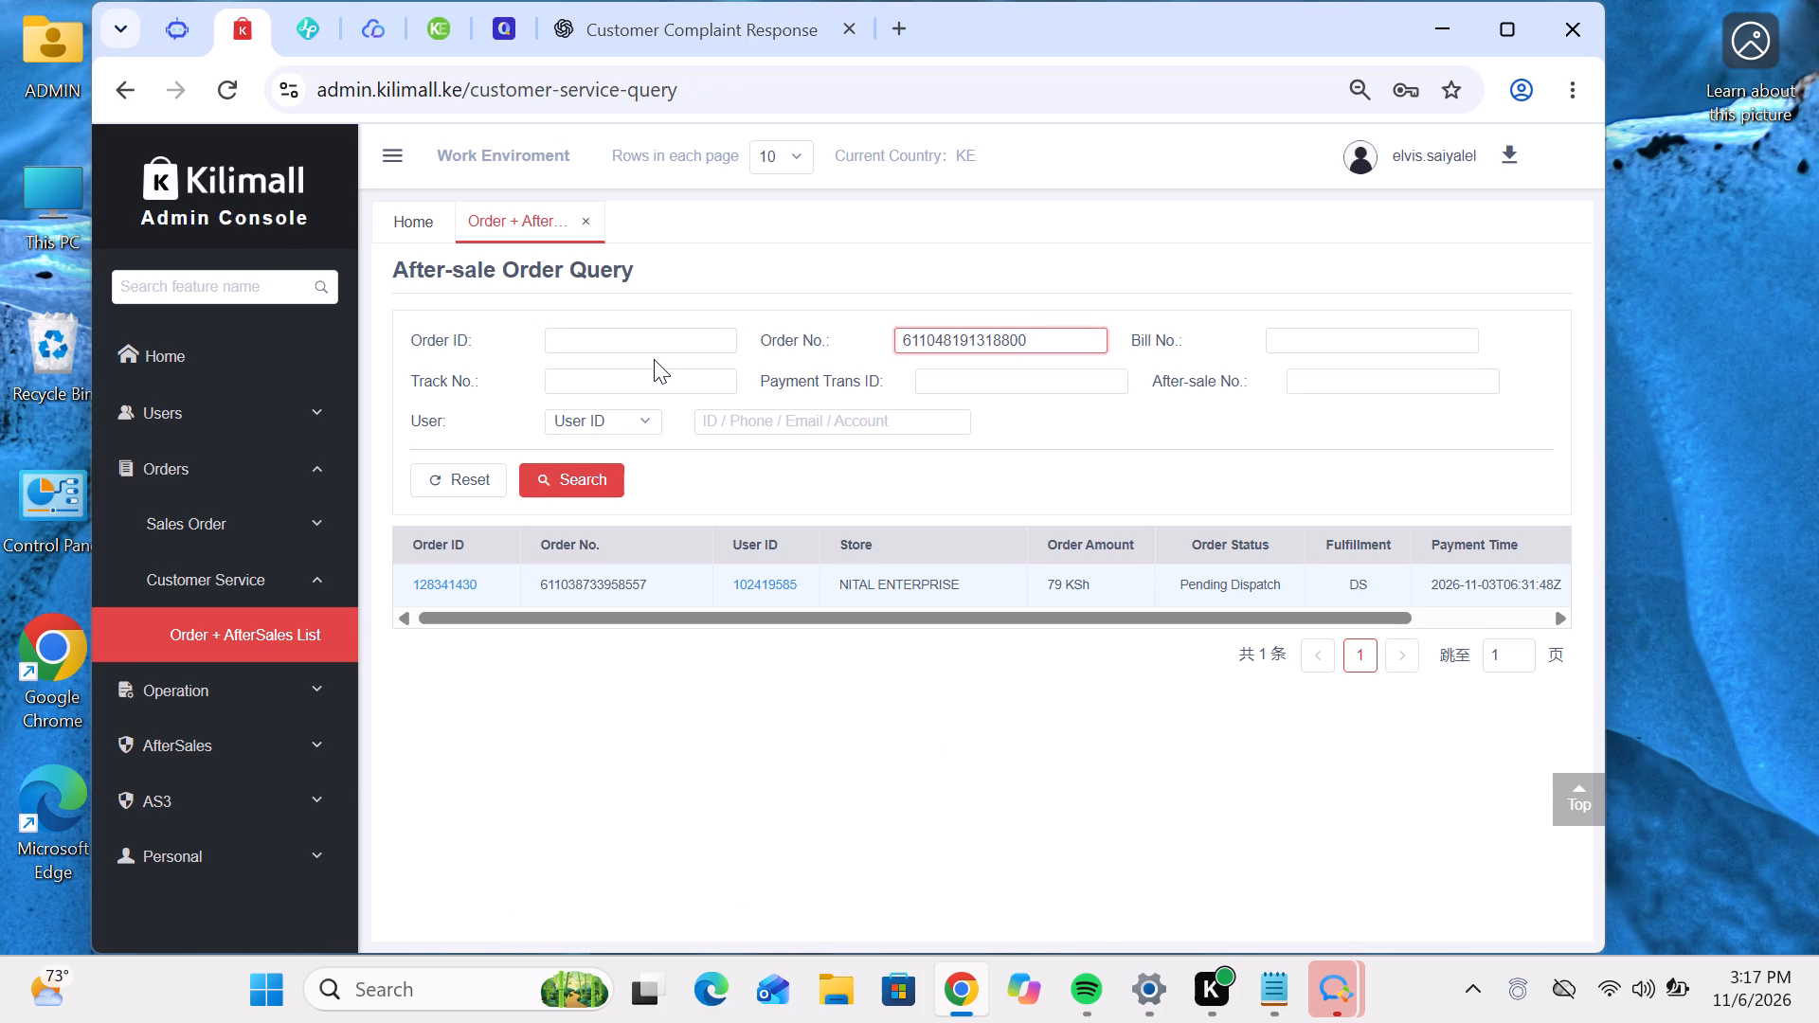
left_click(612, 487)
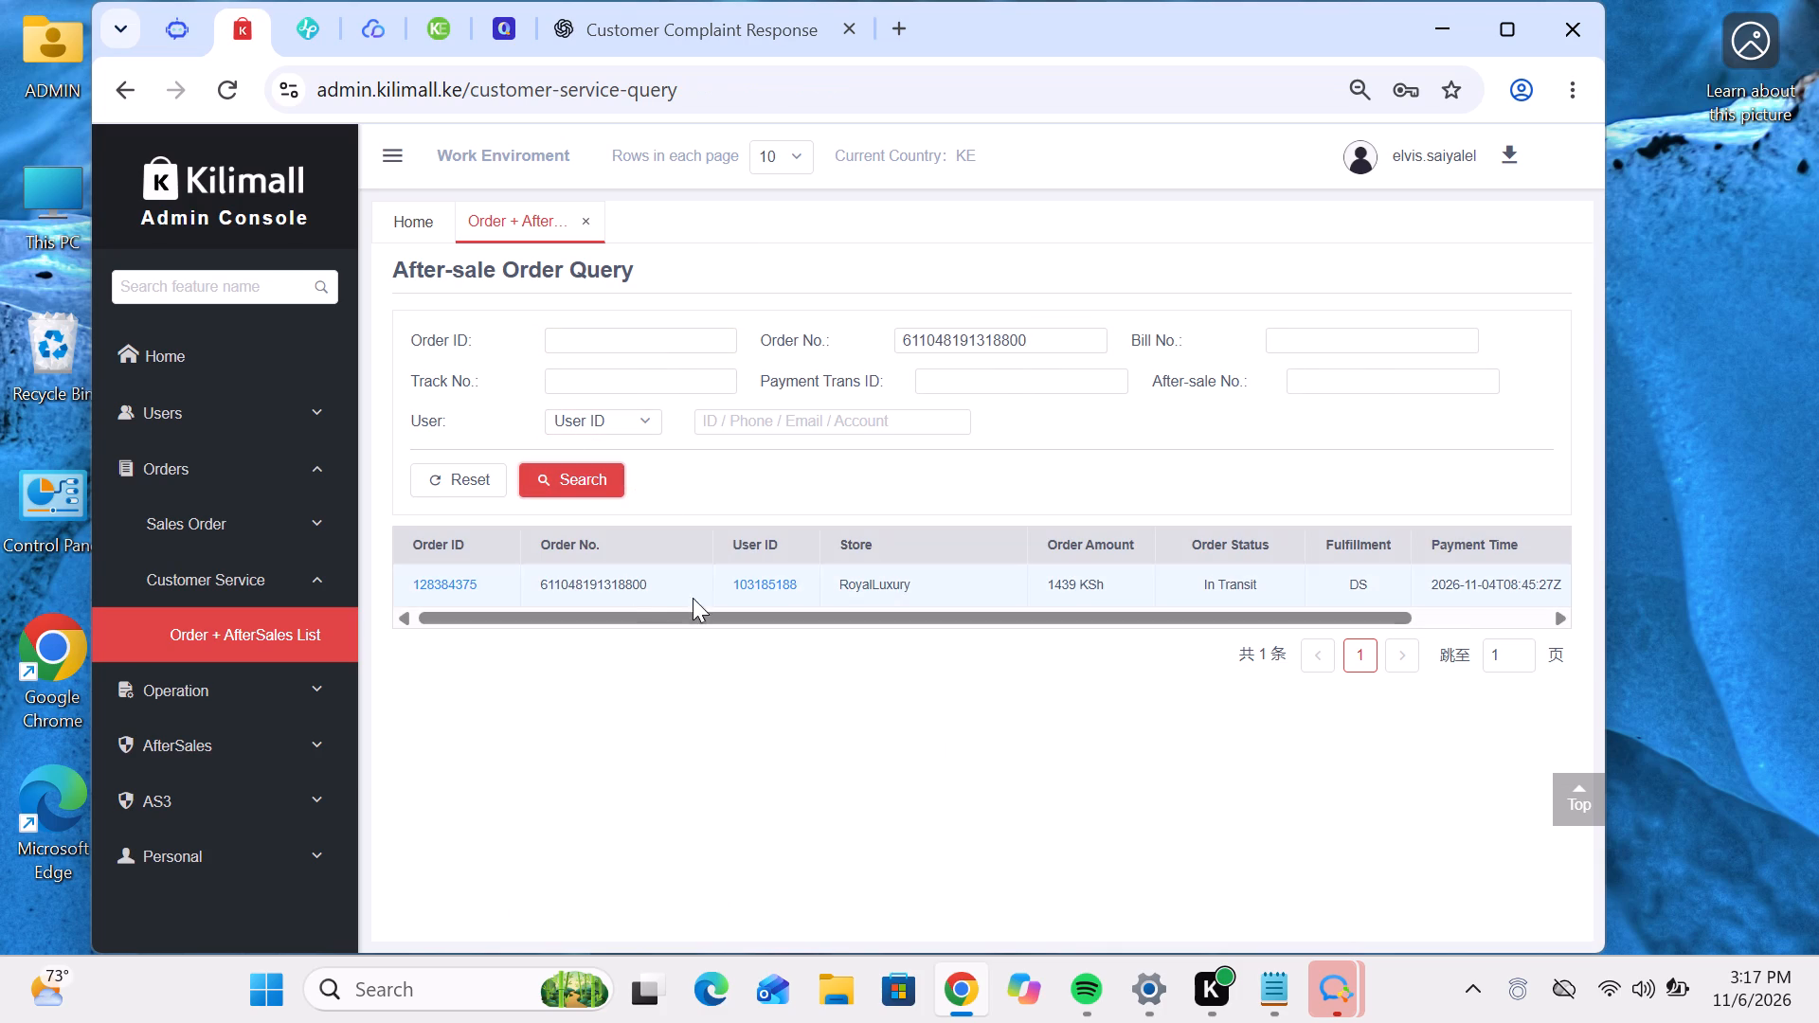
left_click(444, 575)
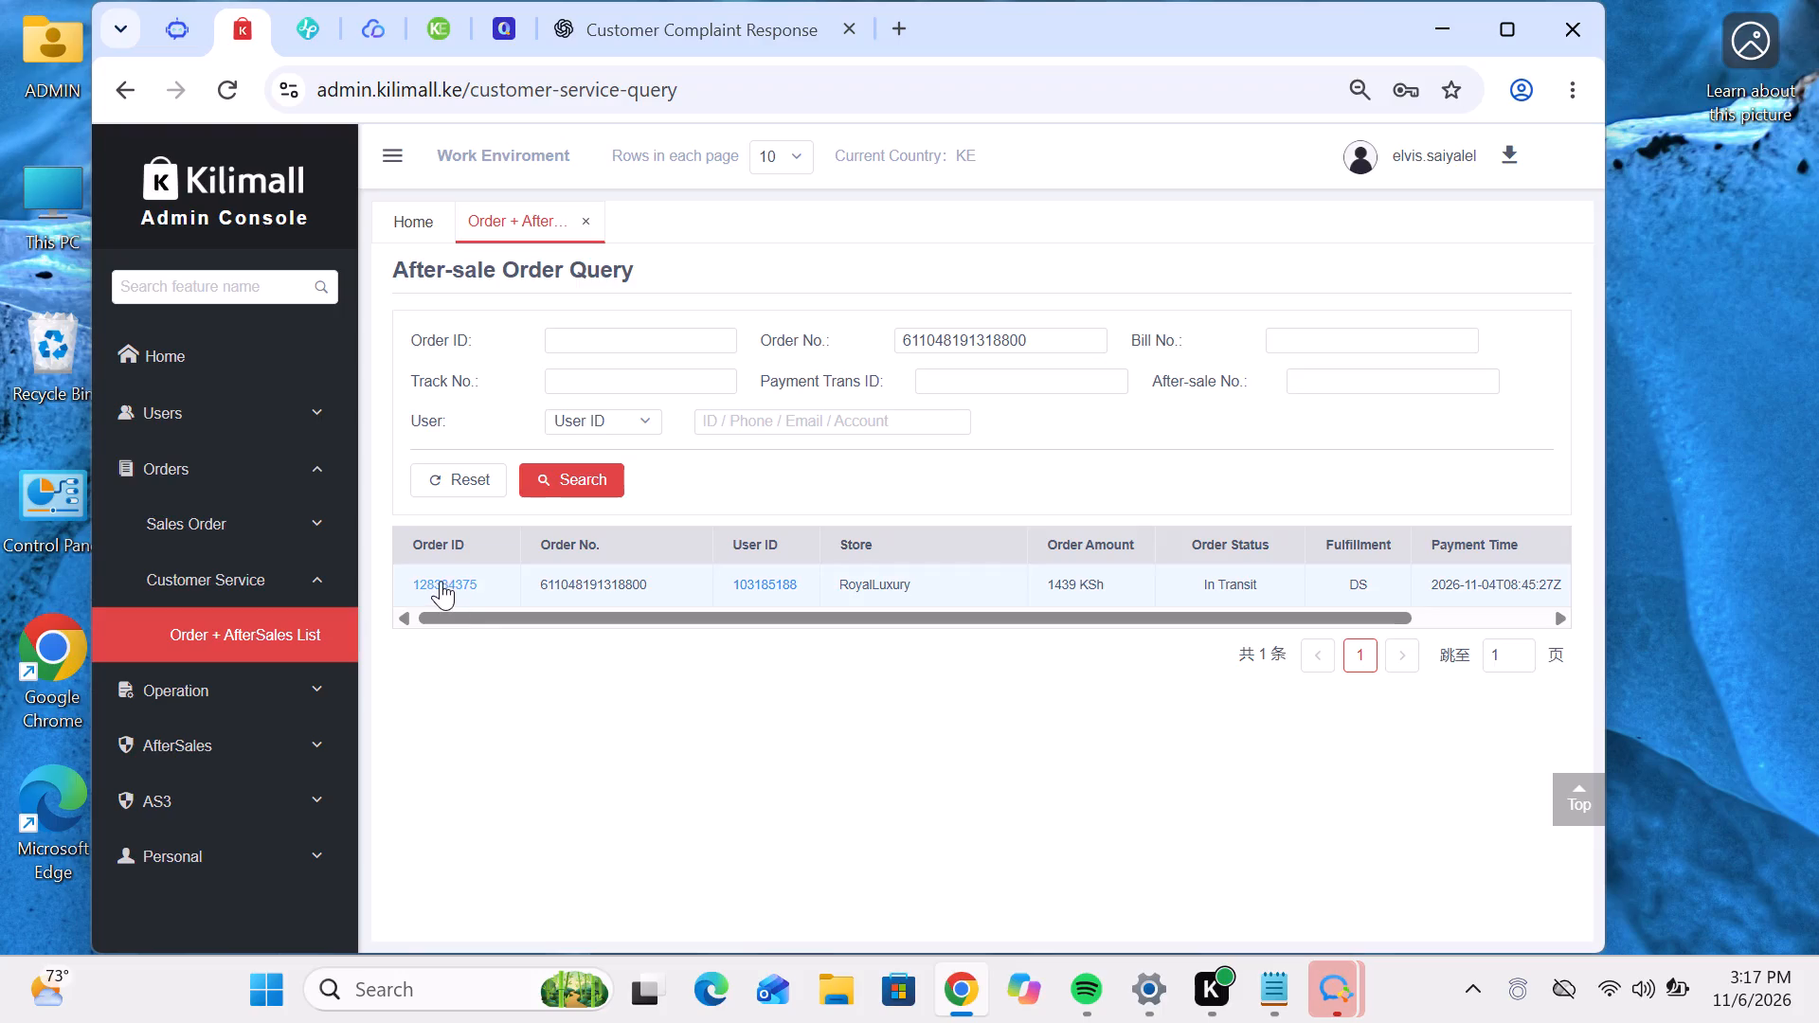
left_click(441, 581)
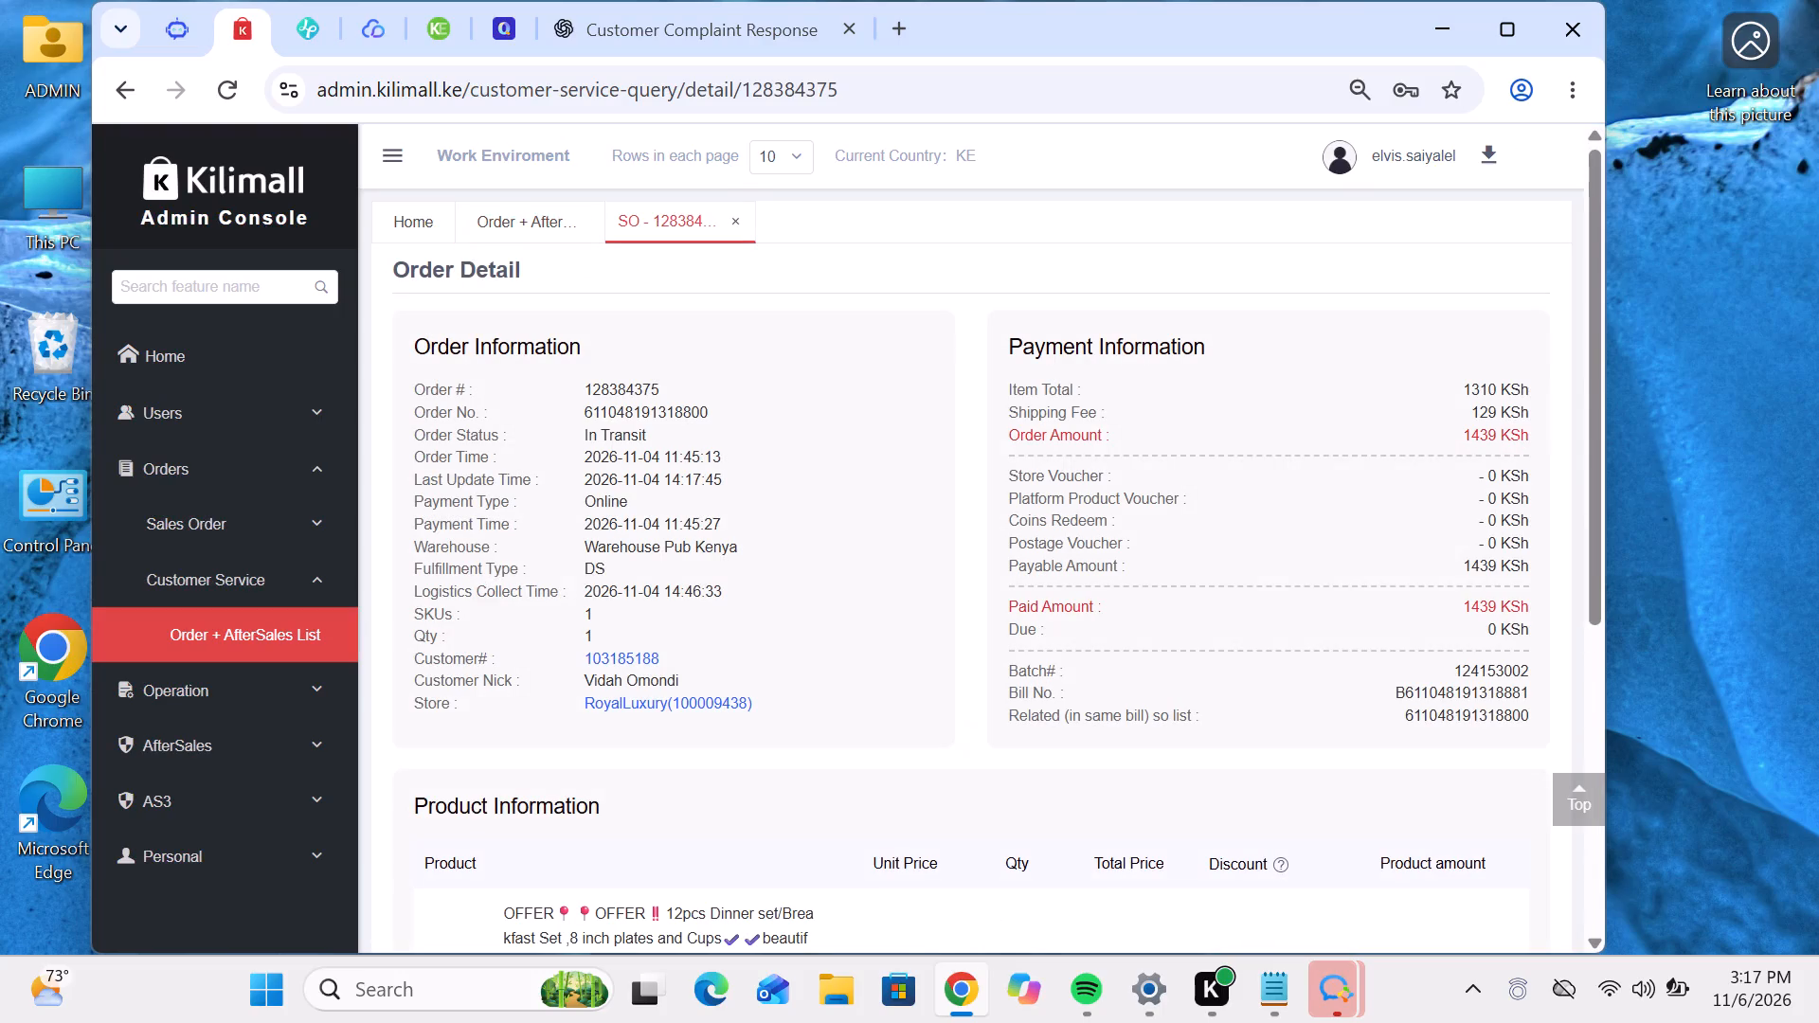
Expand the order's logistics information and review the parcel's tracking history.
scroll(951, 676, "down", 11)
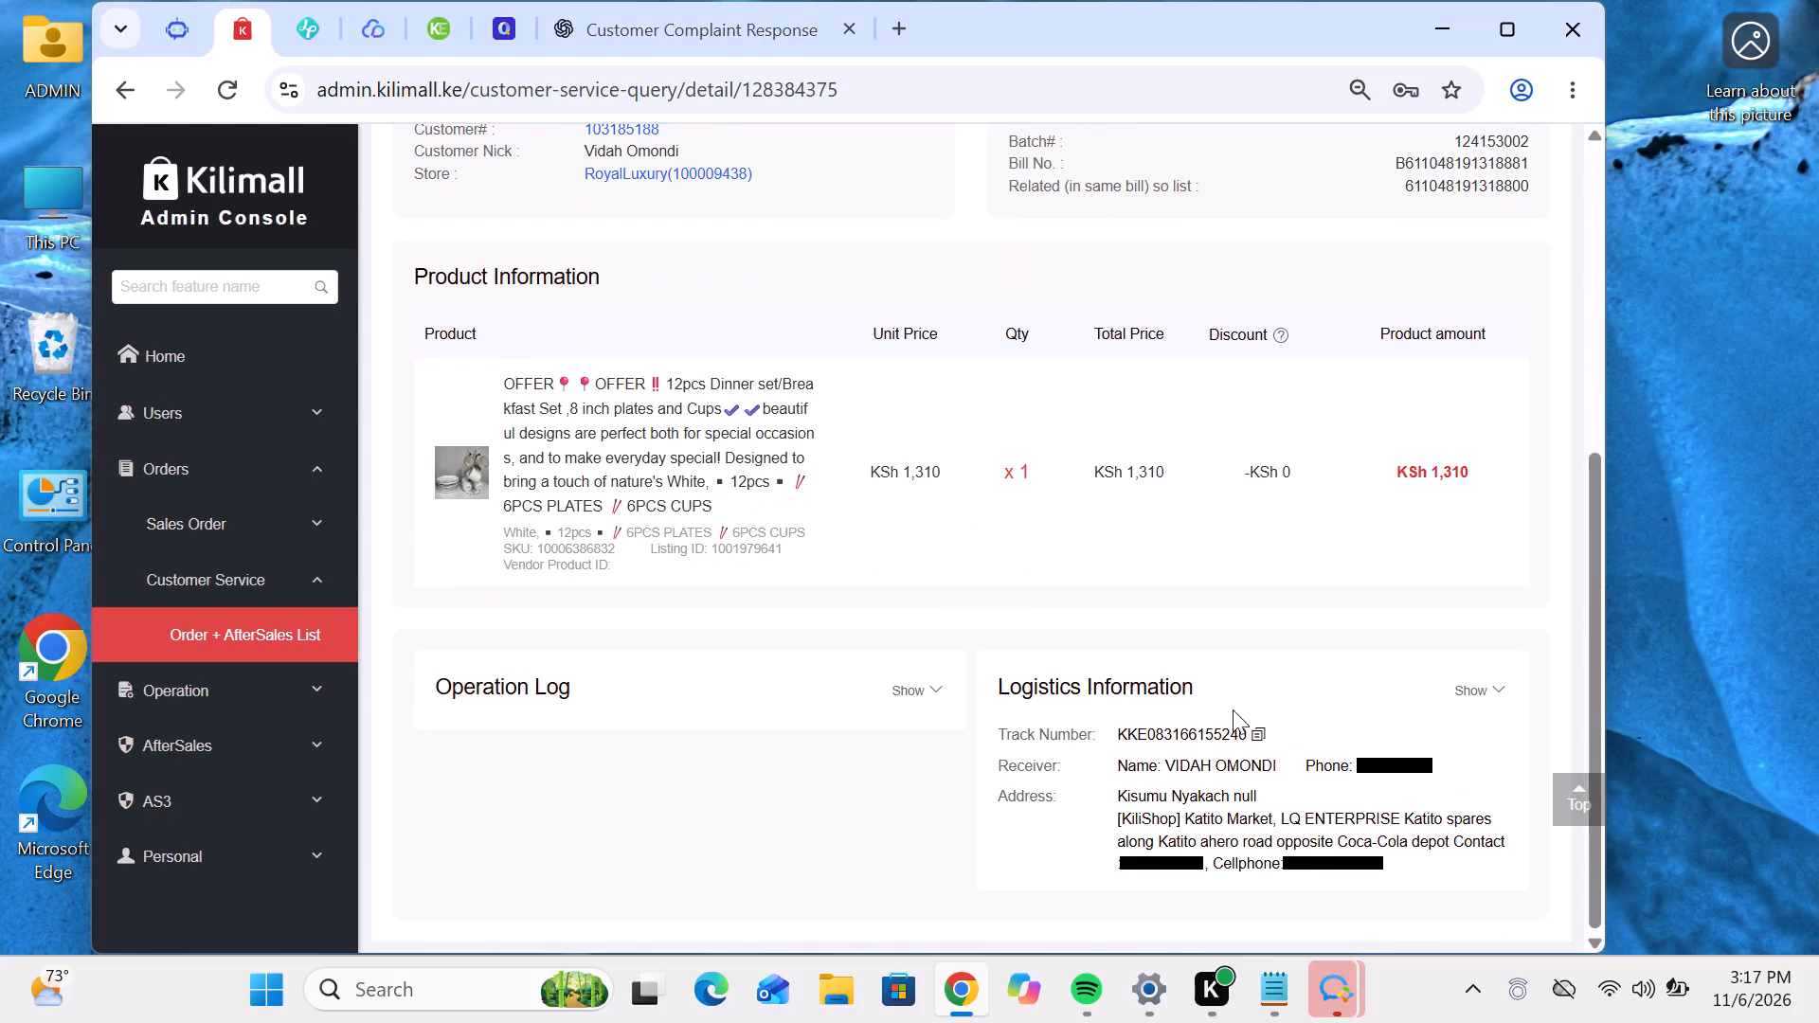
left_click(1482, 691)
scroll(1564, 729, "down", 4)
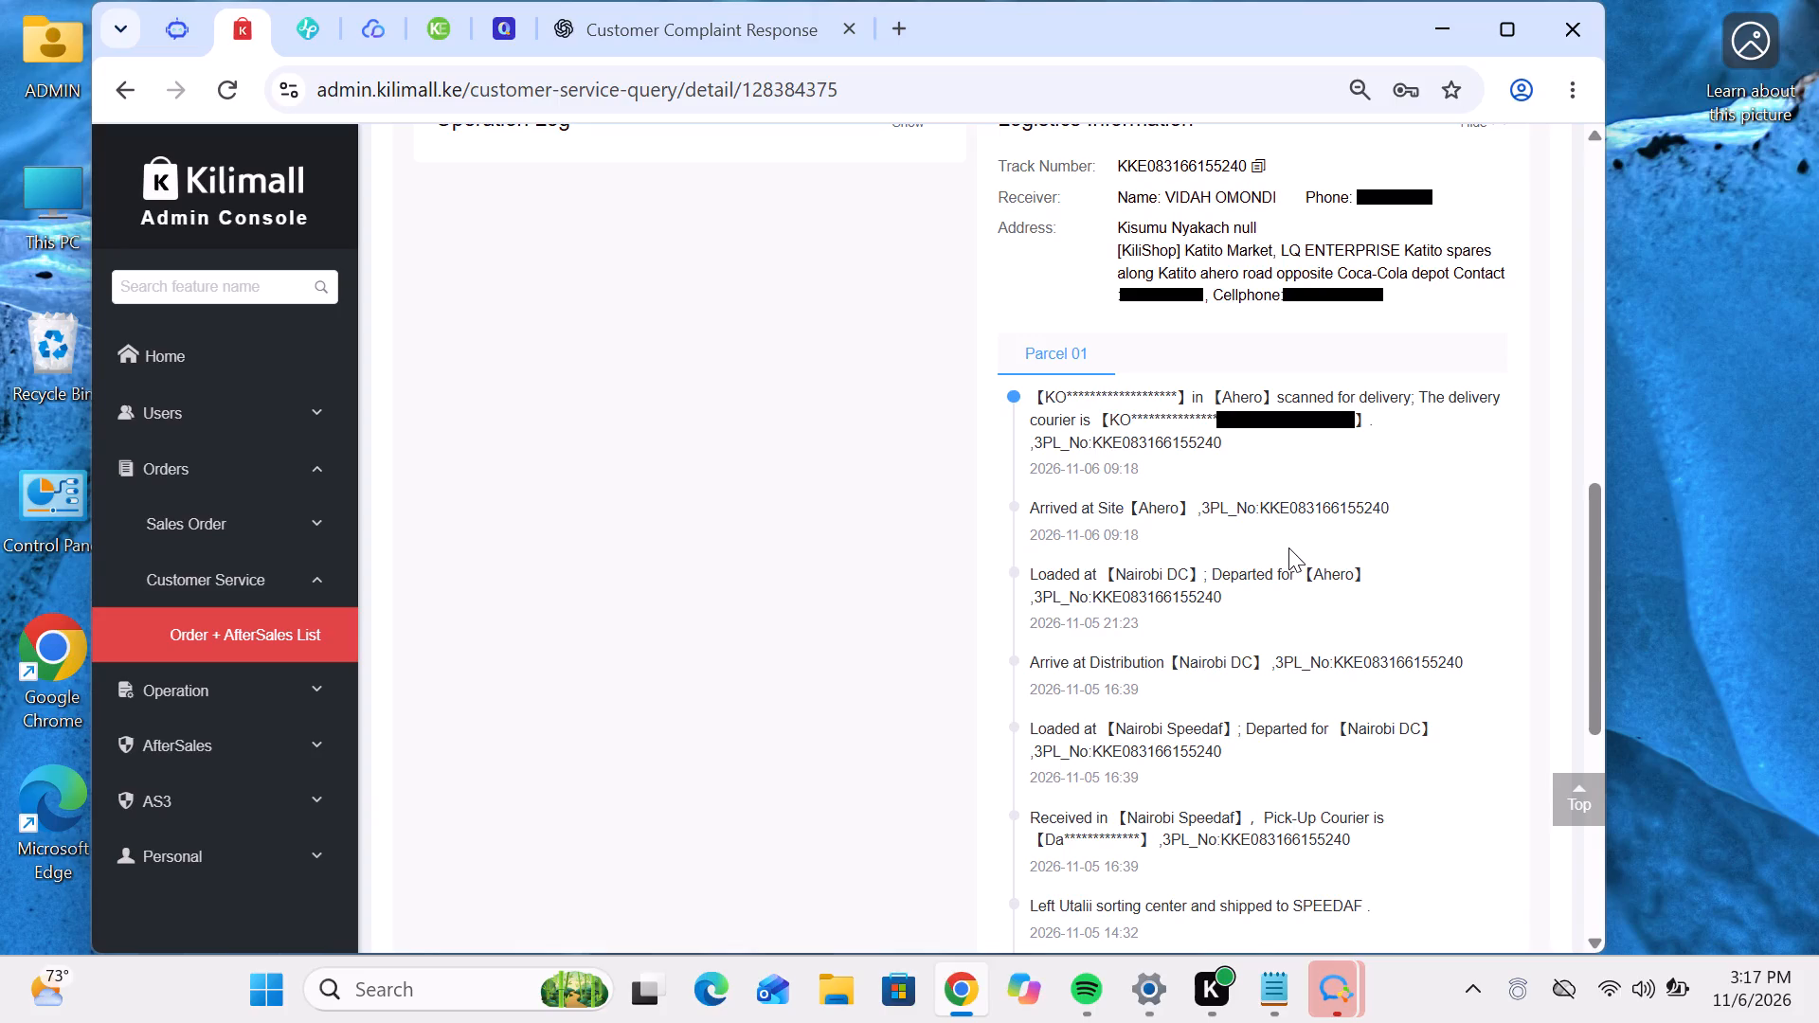
scroll(1288, 548, "down", 8)
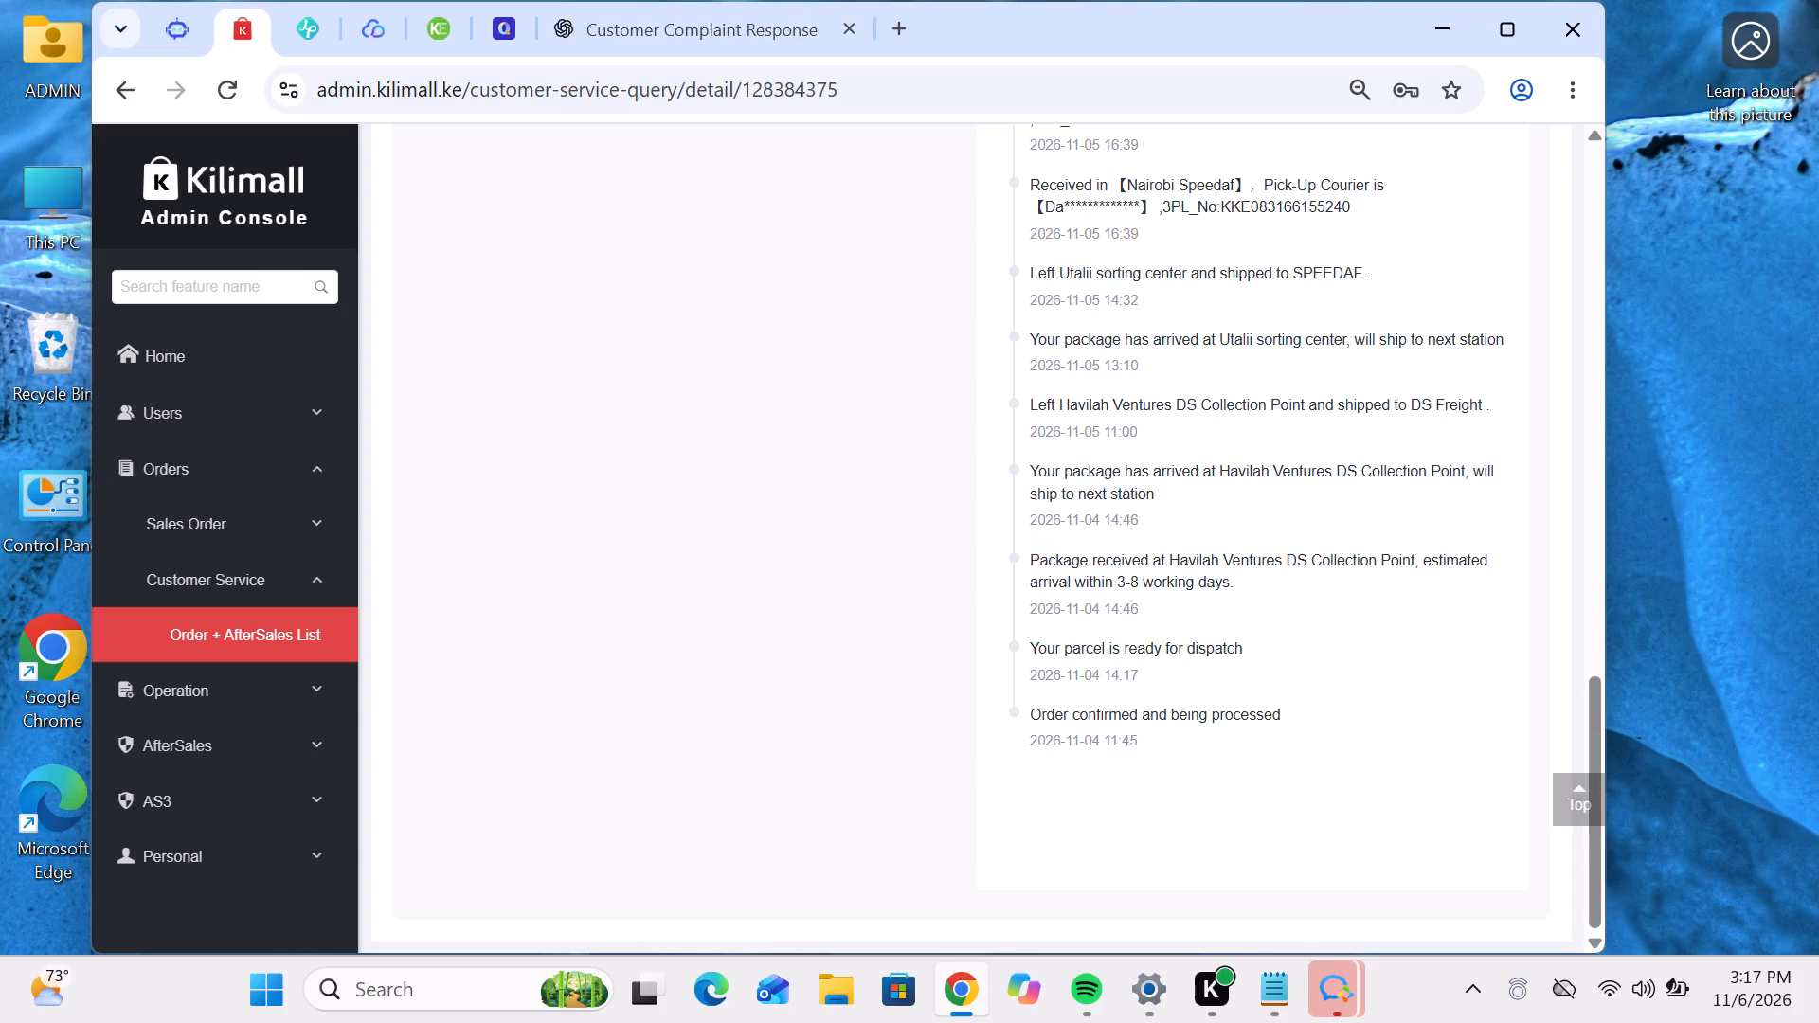
scroll(1301, 548, "up", 8)
scroll(1344, 732, "down", 3)
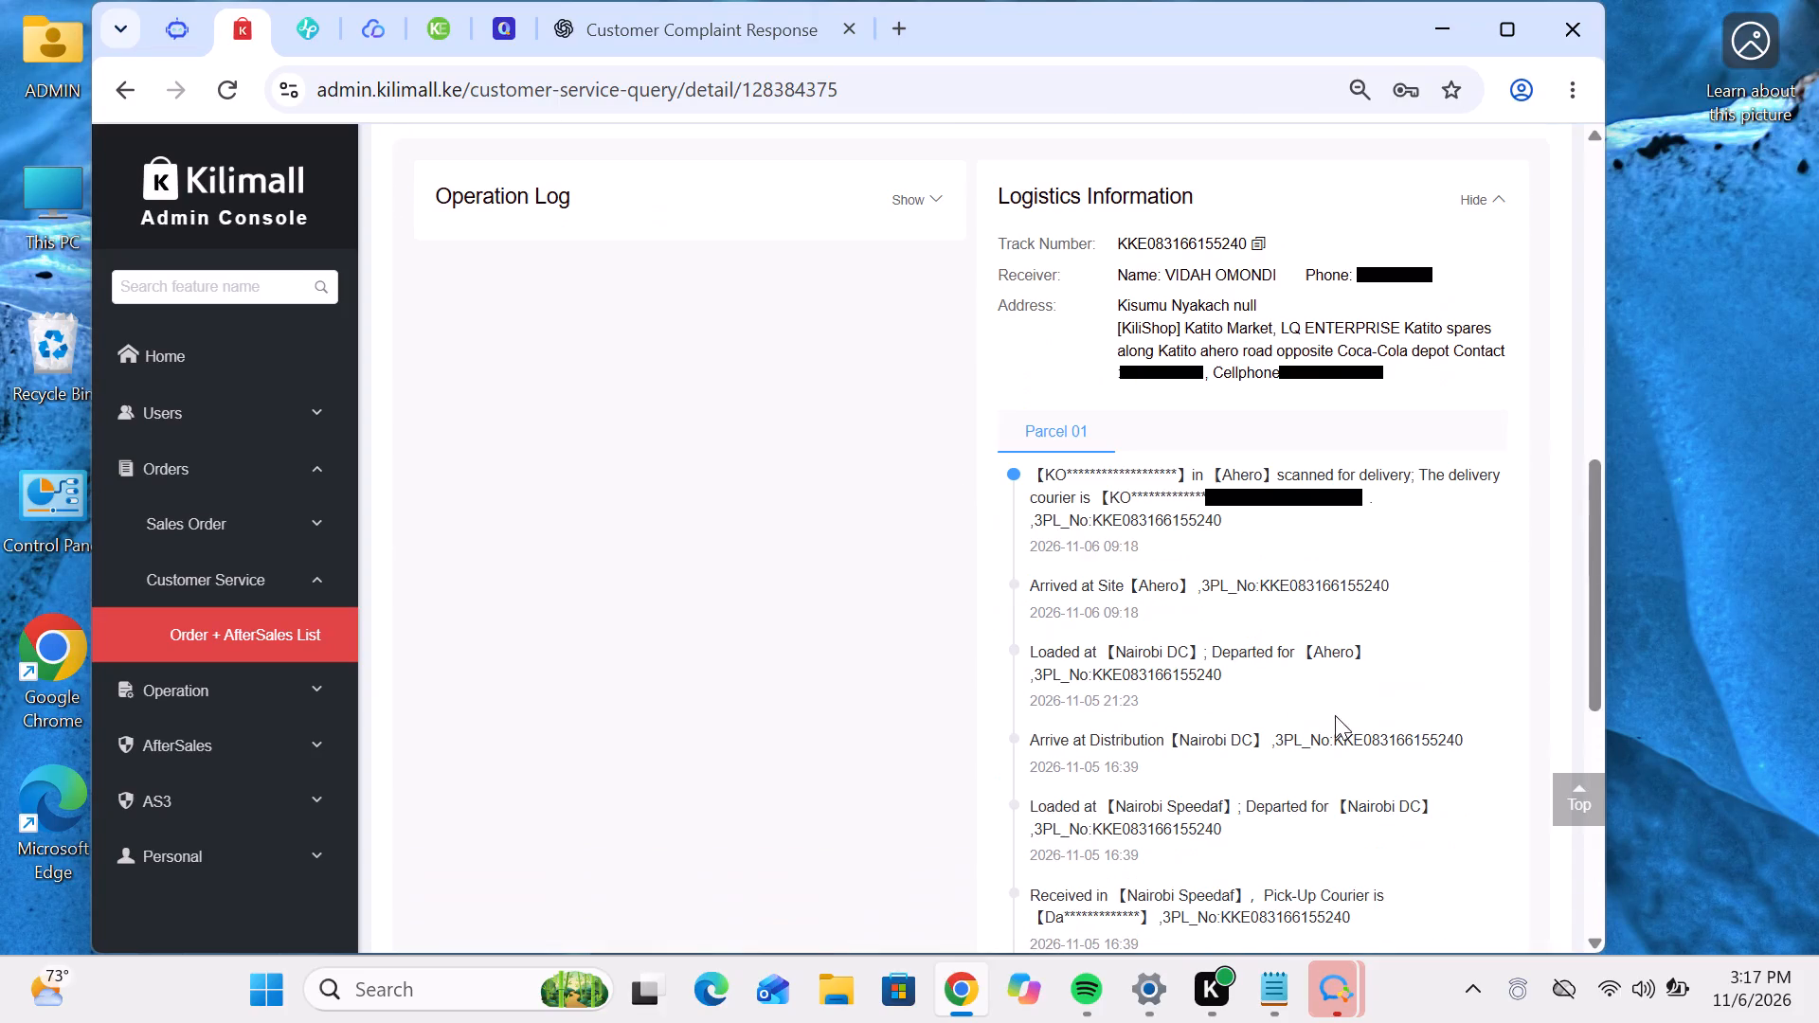
Copy the latest tracking entry's text from "scanned for delivery" through the courier details and 3PL number.
left_click_drag(1274, 470, 1332, 508)
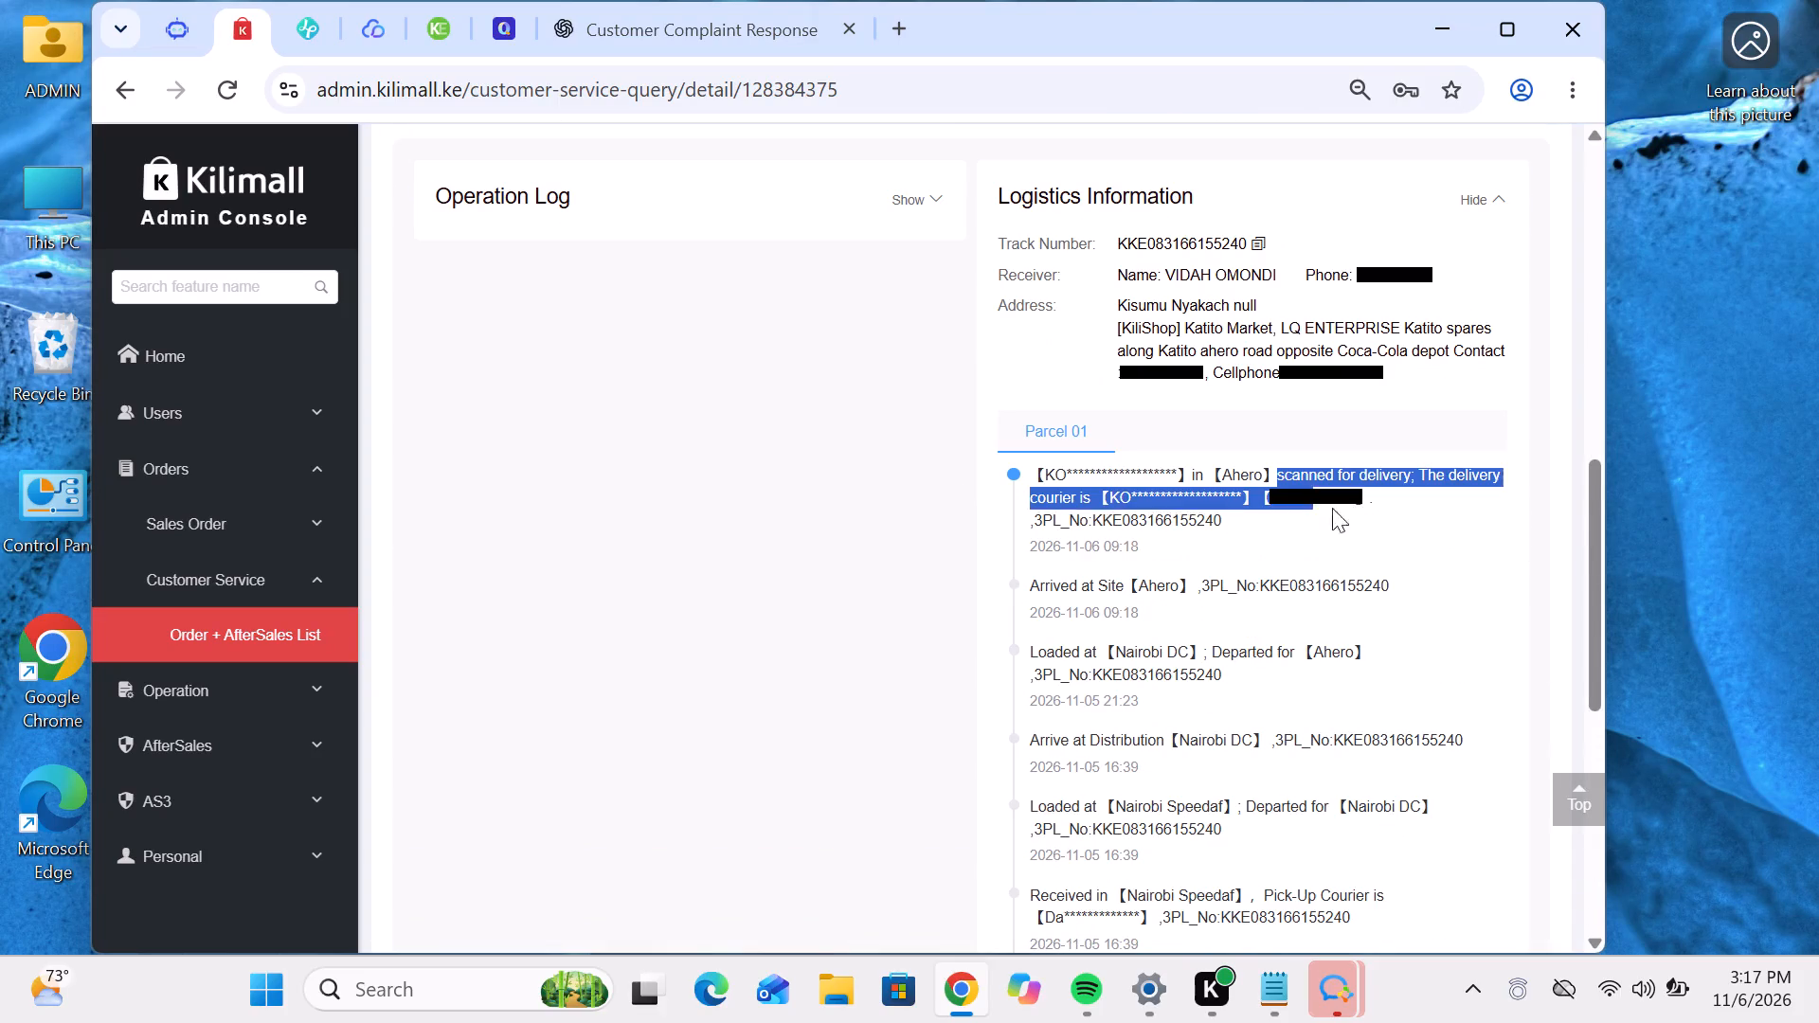
left_click_drag(1332, 508, 1325, 522)
right_click(1324, 491)
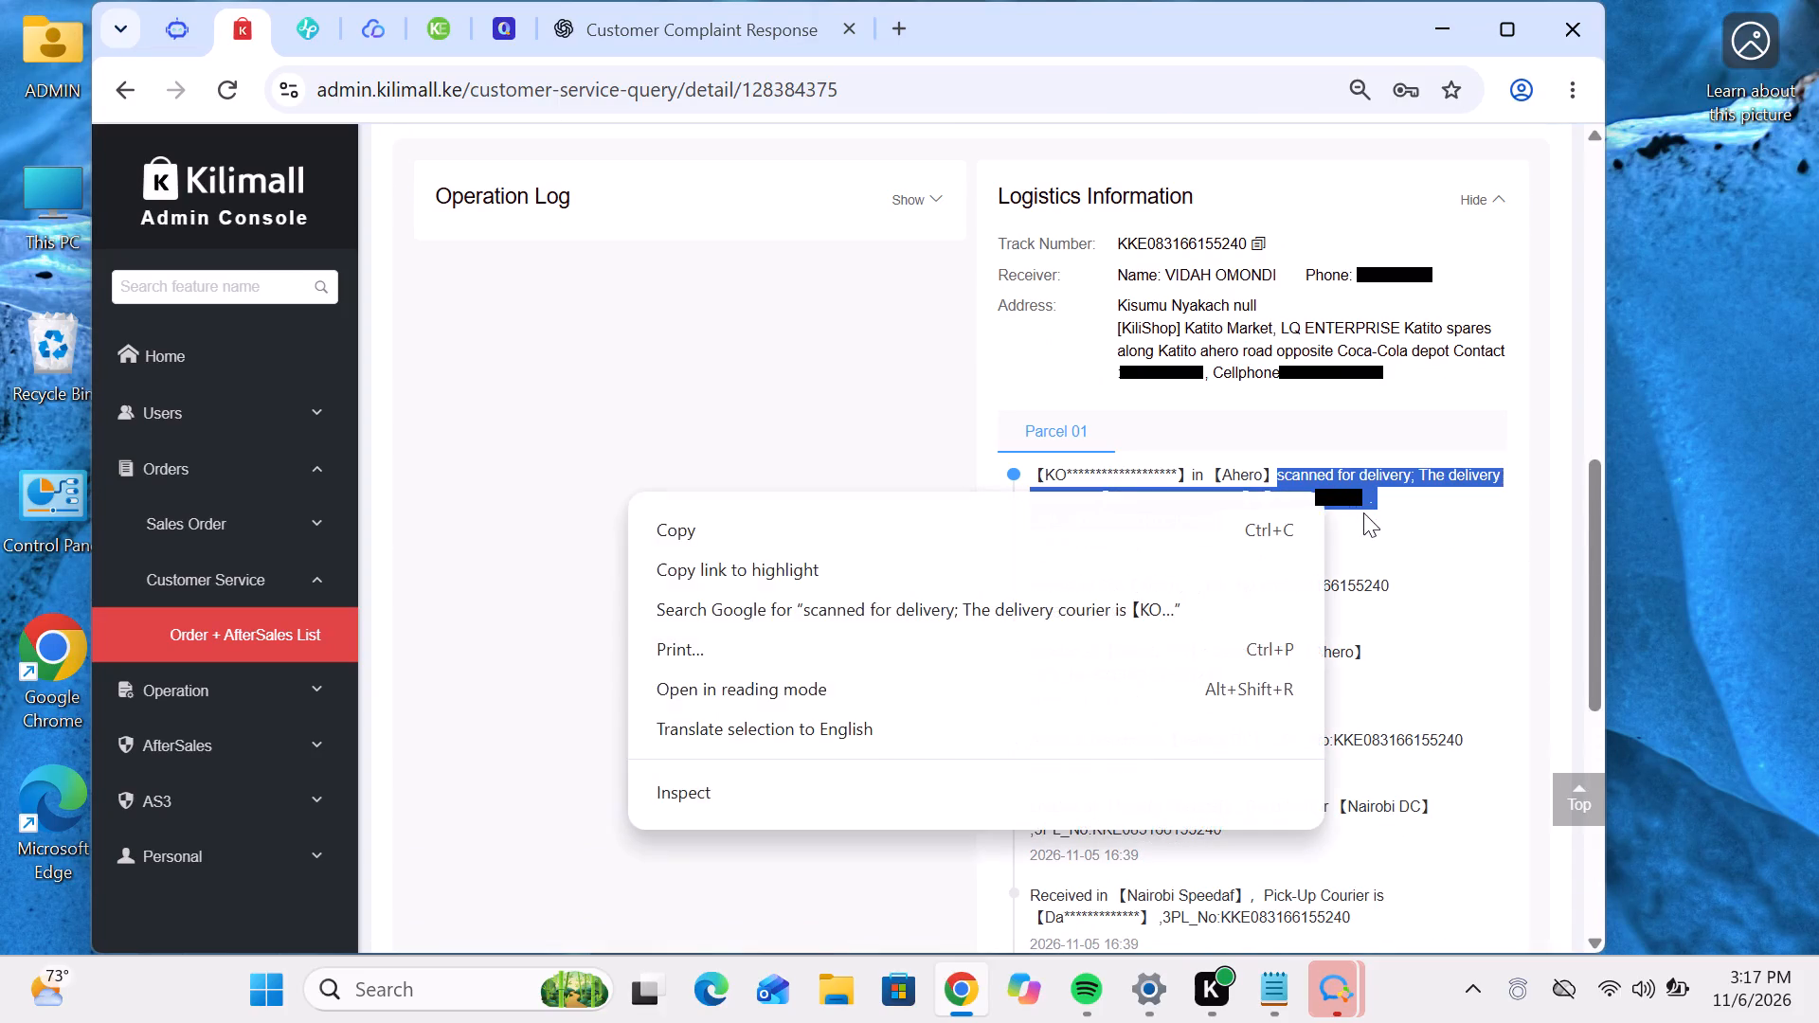
left_click(1246, 525)
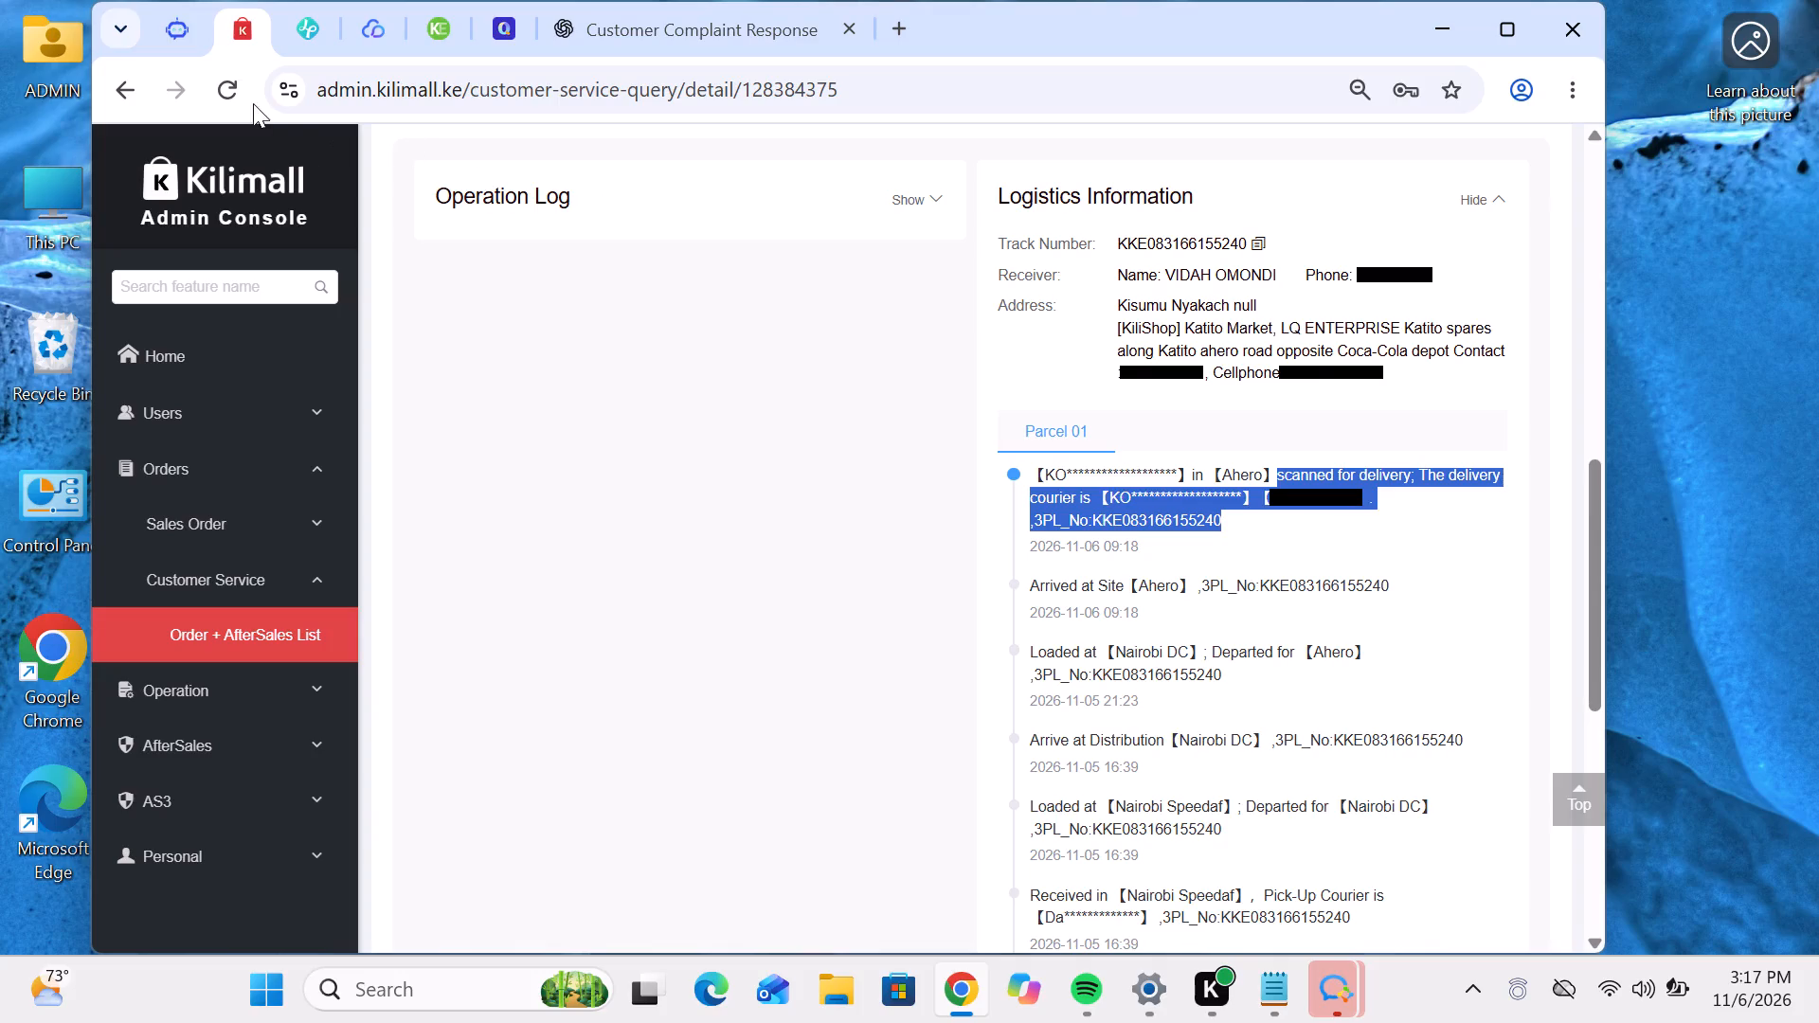
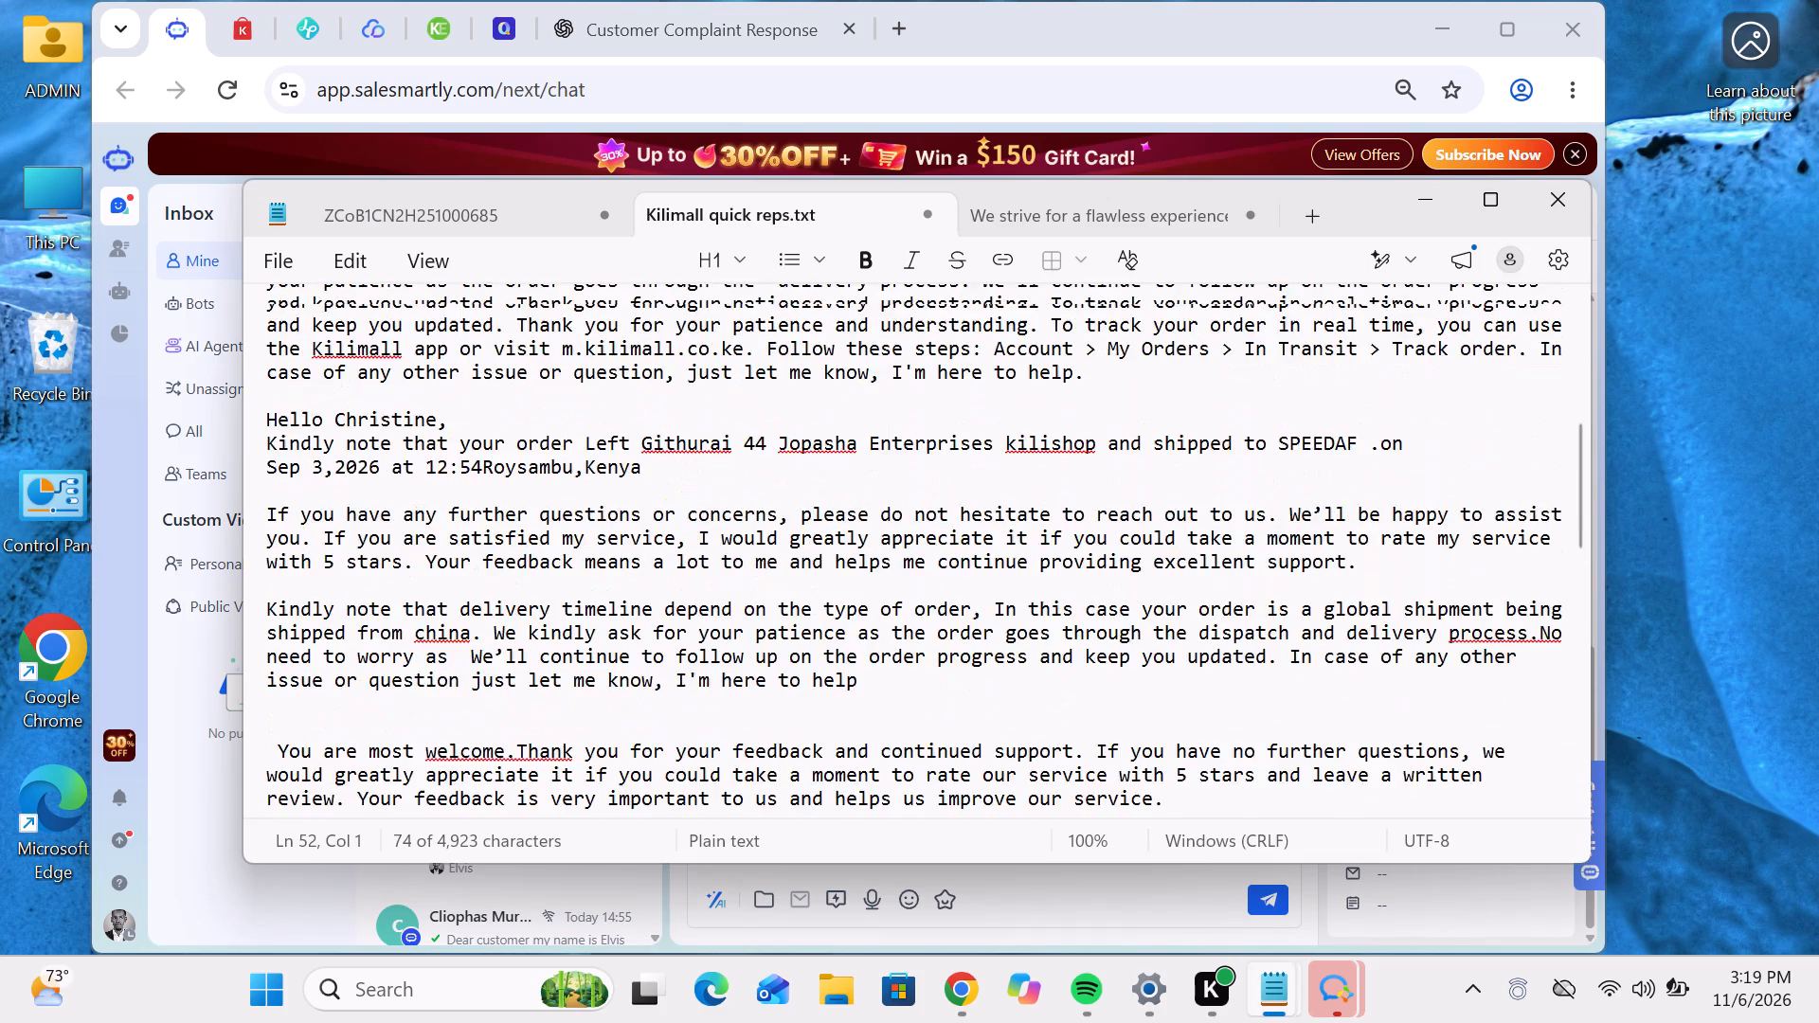
Copy the Dropshipping delivery-time reply's text from "We kindly ask for your patience" through "I'm here to help" in the Kilimall quick replies file.
scroll(1159, 494, "up", 6)
left_click_drag(1329, 695, 1331, 700)
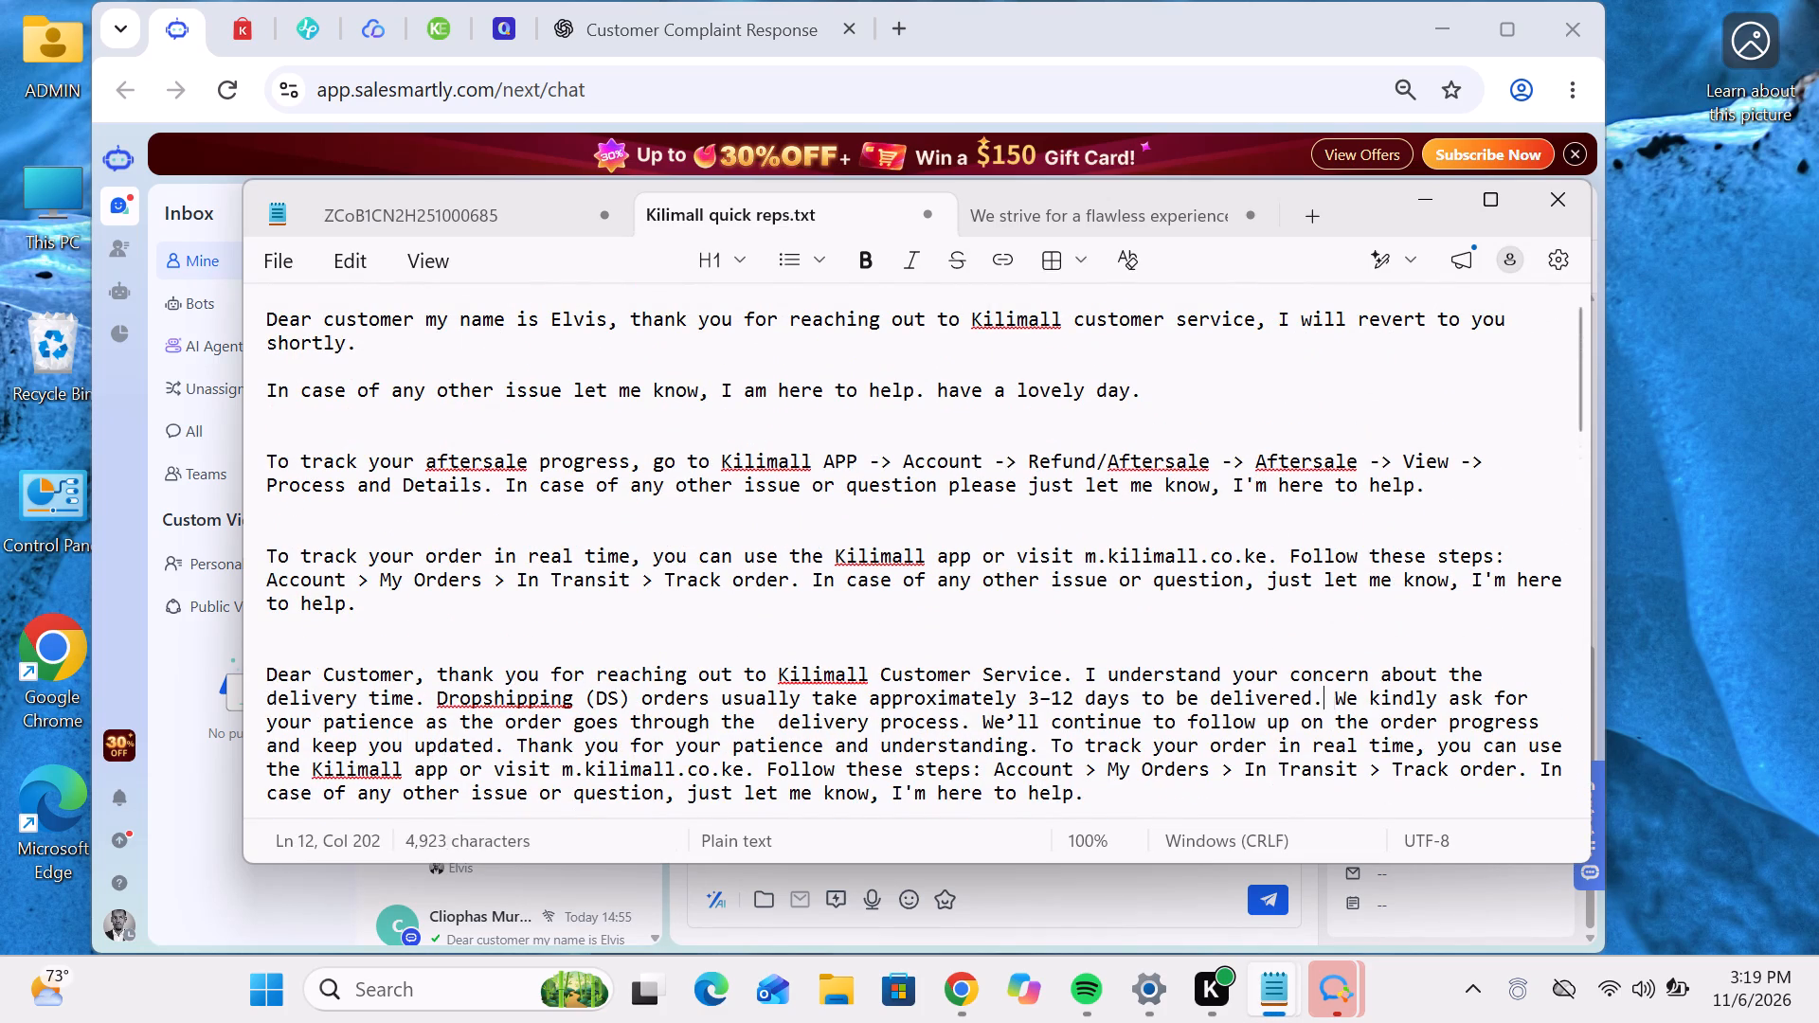
left_click_drag(1331, 700, 1351, 788)
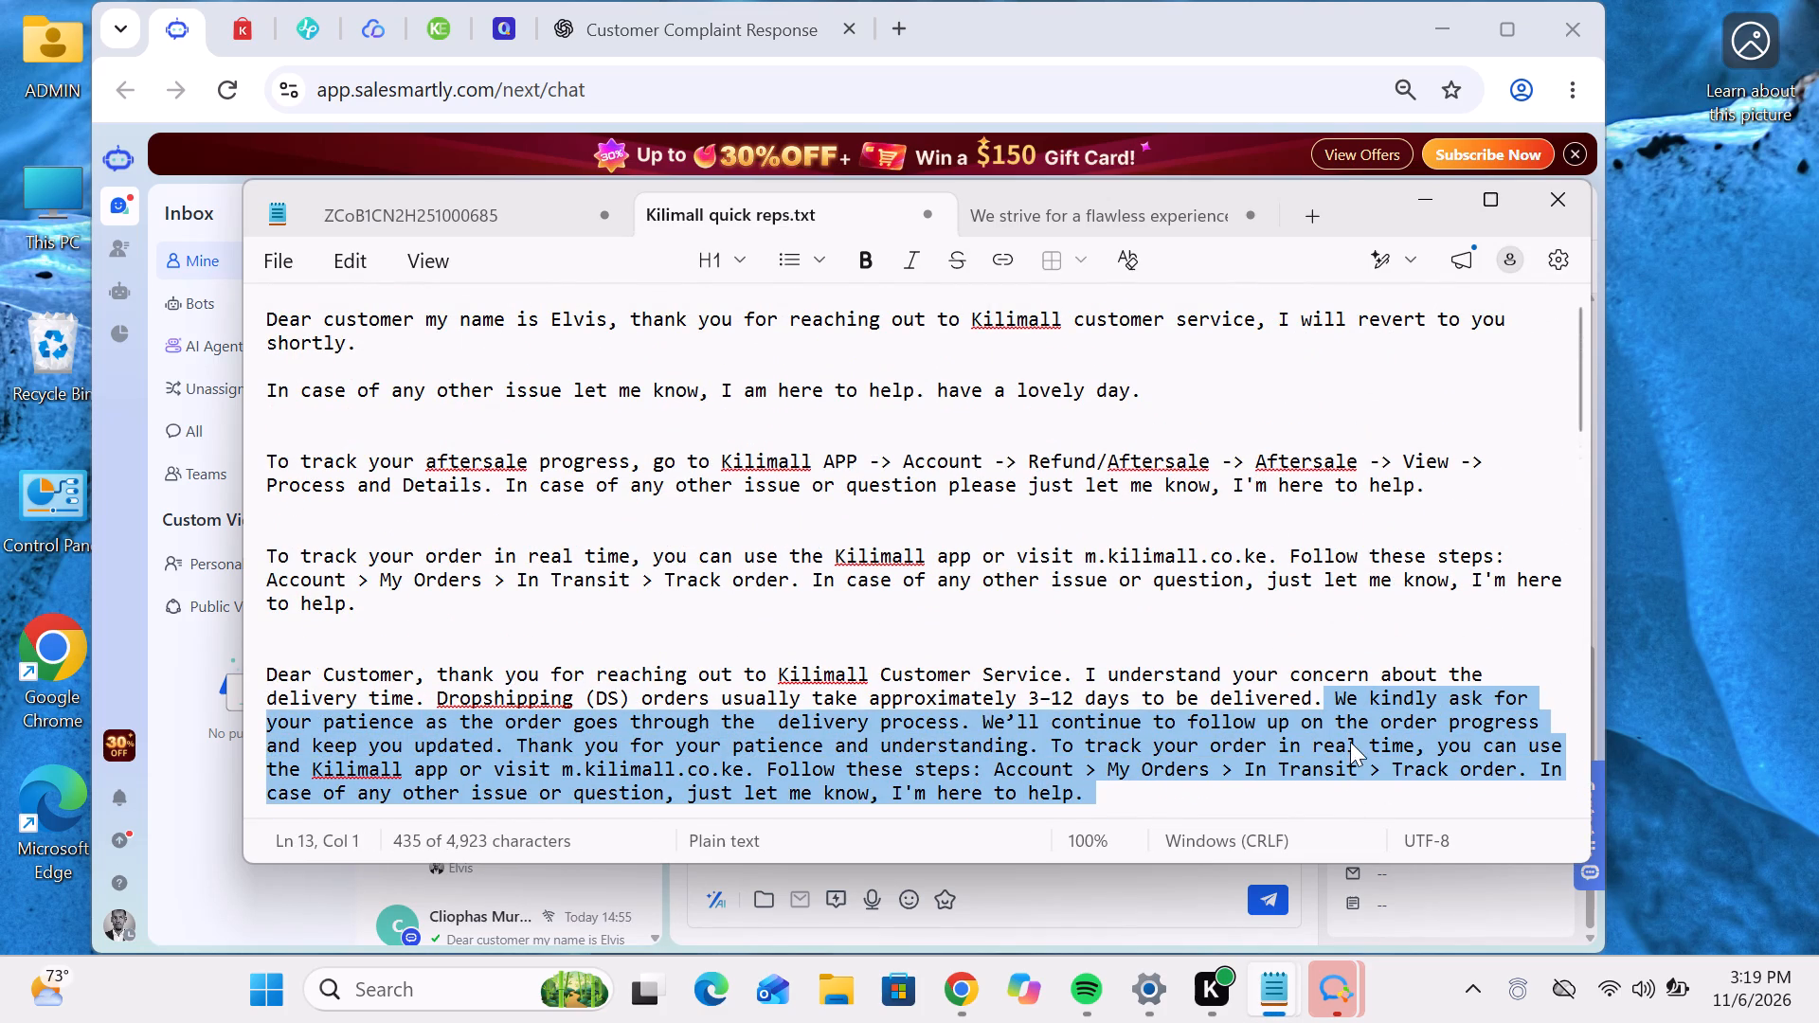
right_click(1350, 739)
left_click(1019, 677)
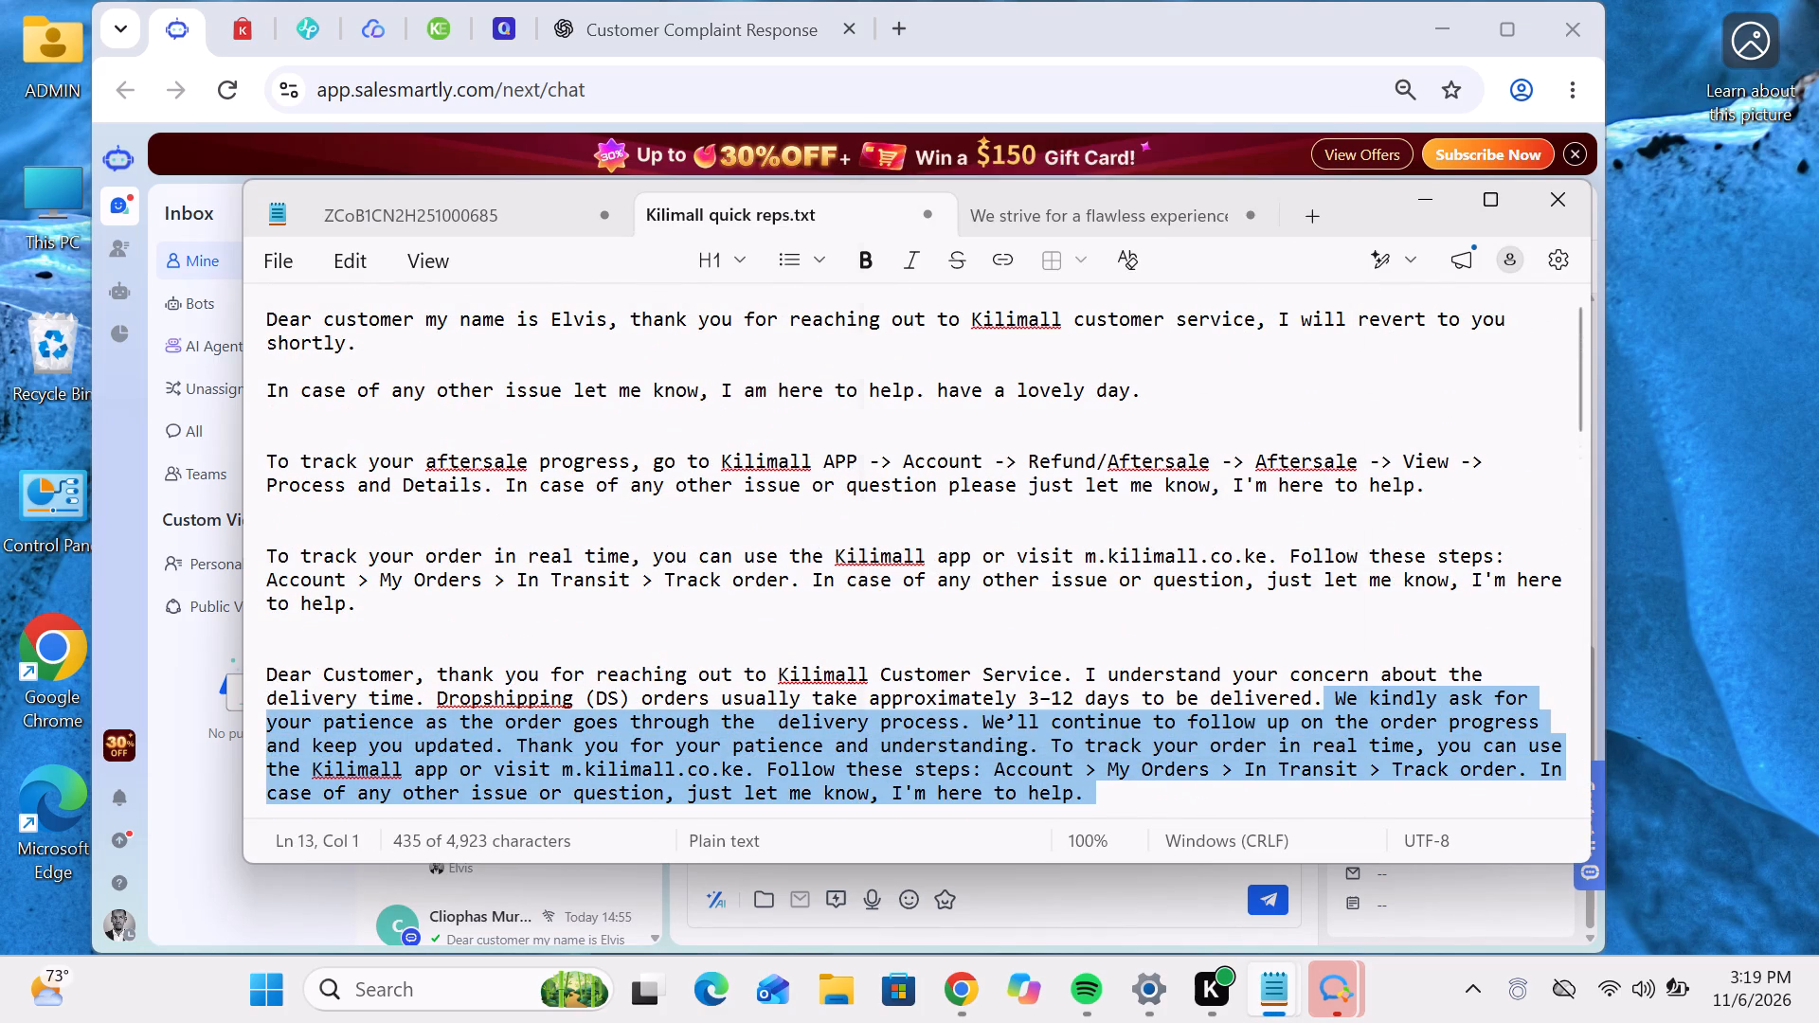
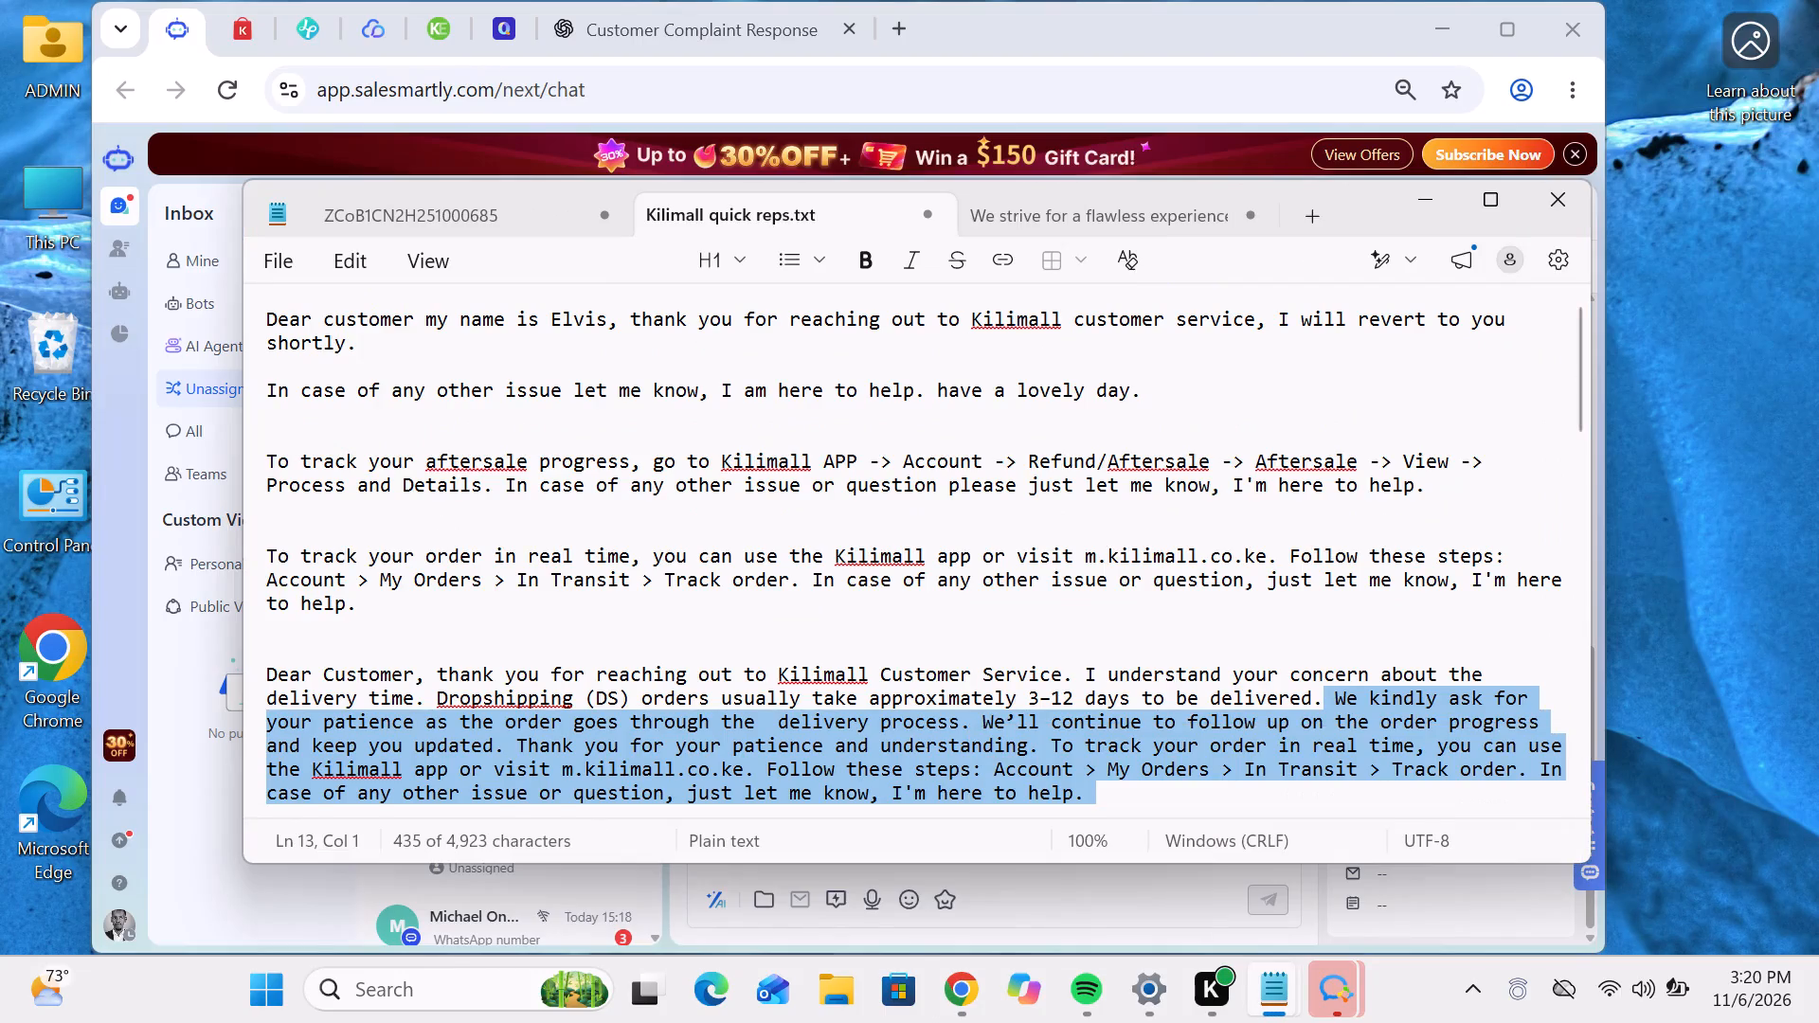
Copy the opening greeting reply ending "I will revert to you shortly" at the top of the Kilimall quick replies file.
left_click_drag(375, 350, 270, 325)
right_click(296, 317)
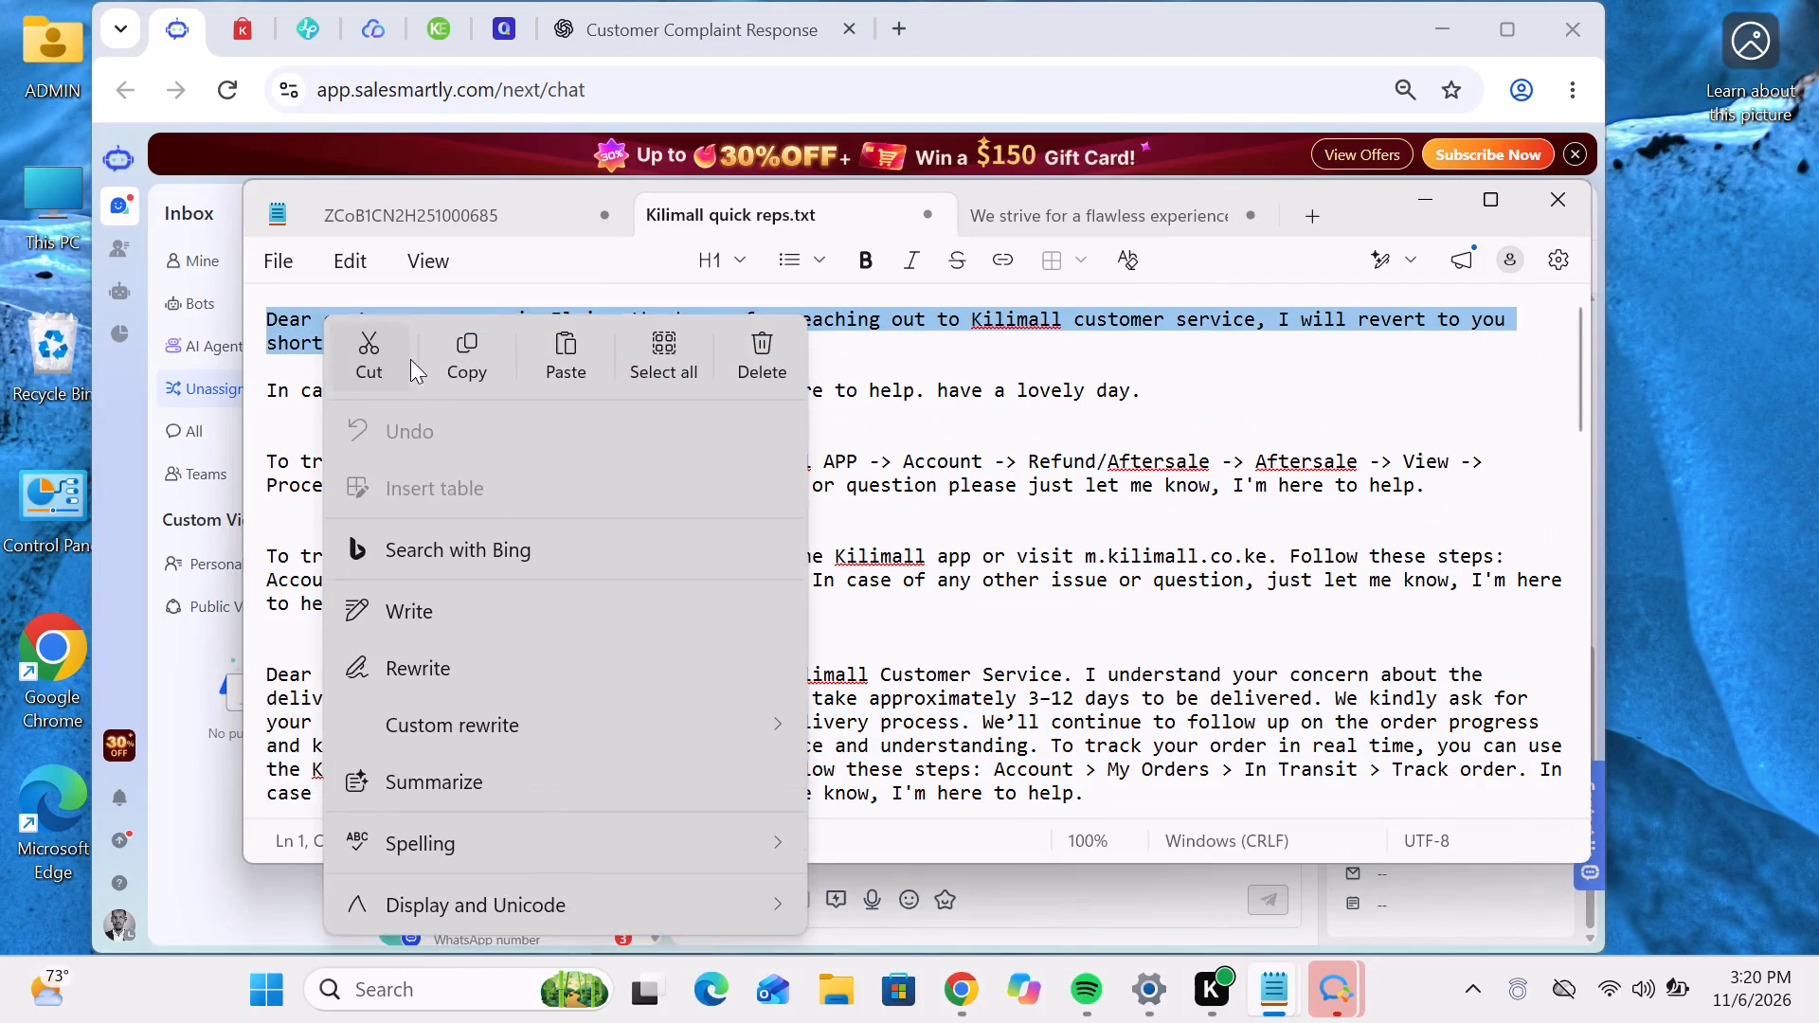
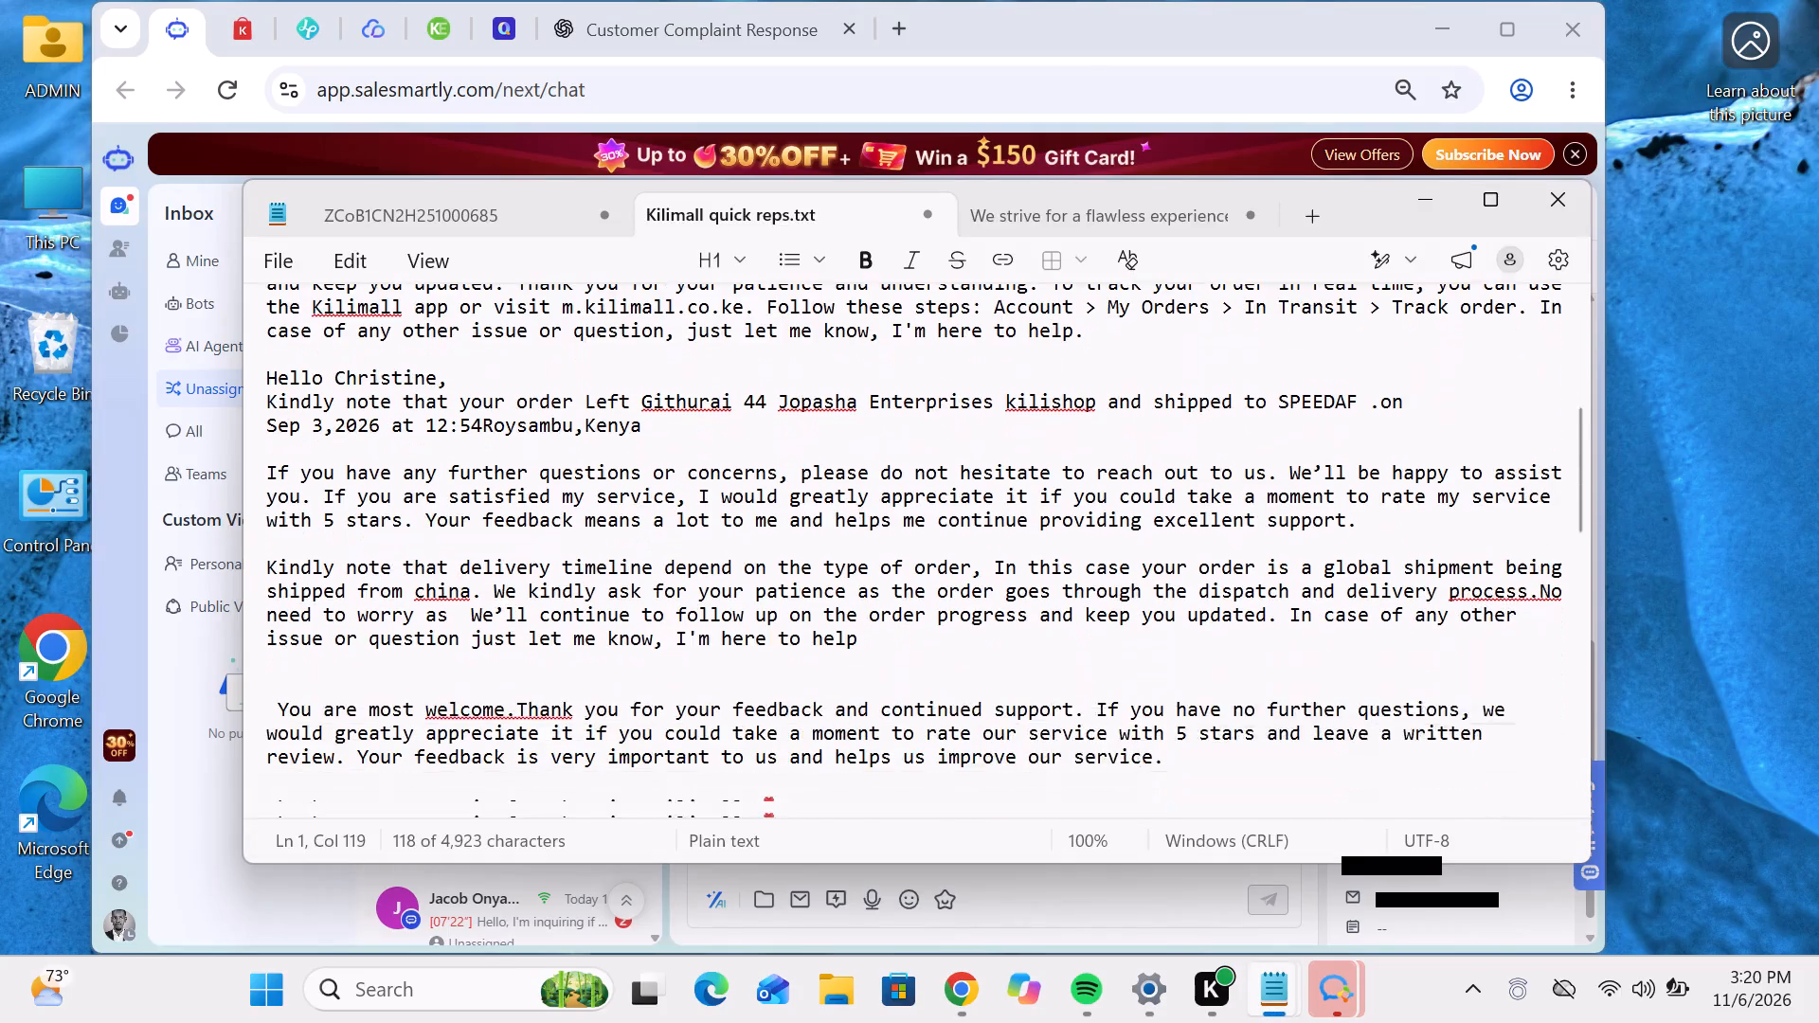
Copy the standalone quick reply line starting "kindly explain the issue you’re experiencing" and ending "assist you accordingly. Thank you.".
scroll(525, 569, "up", 1)
scroll(525, 569, "down", 3)
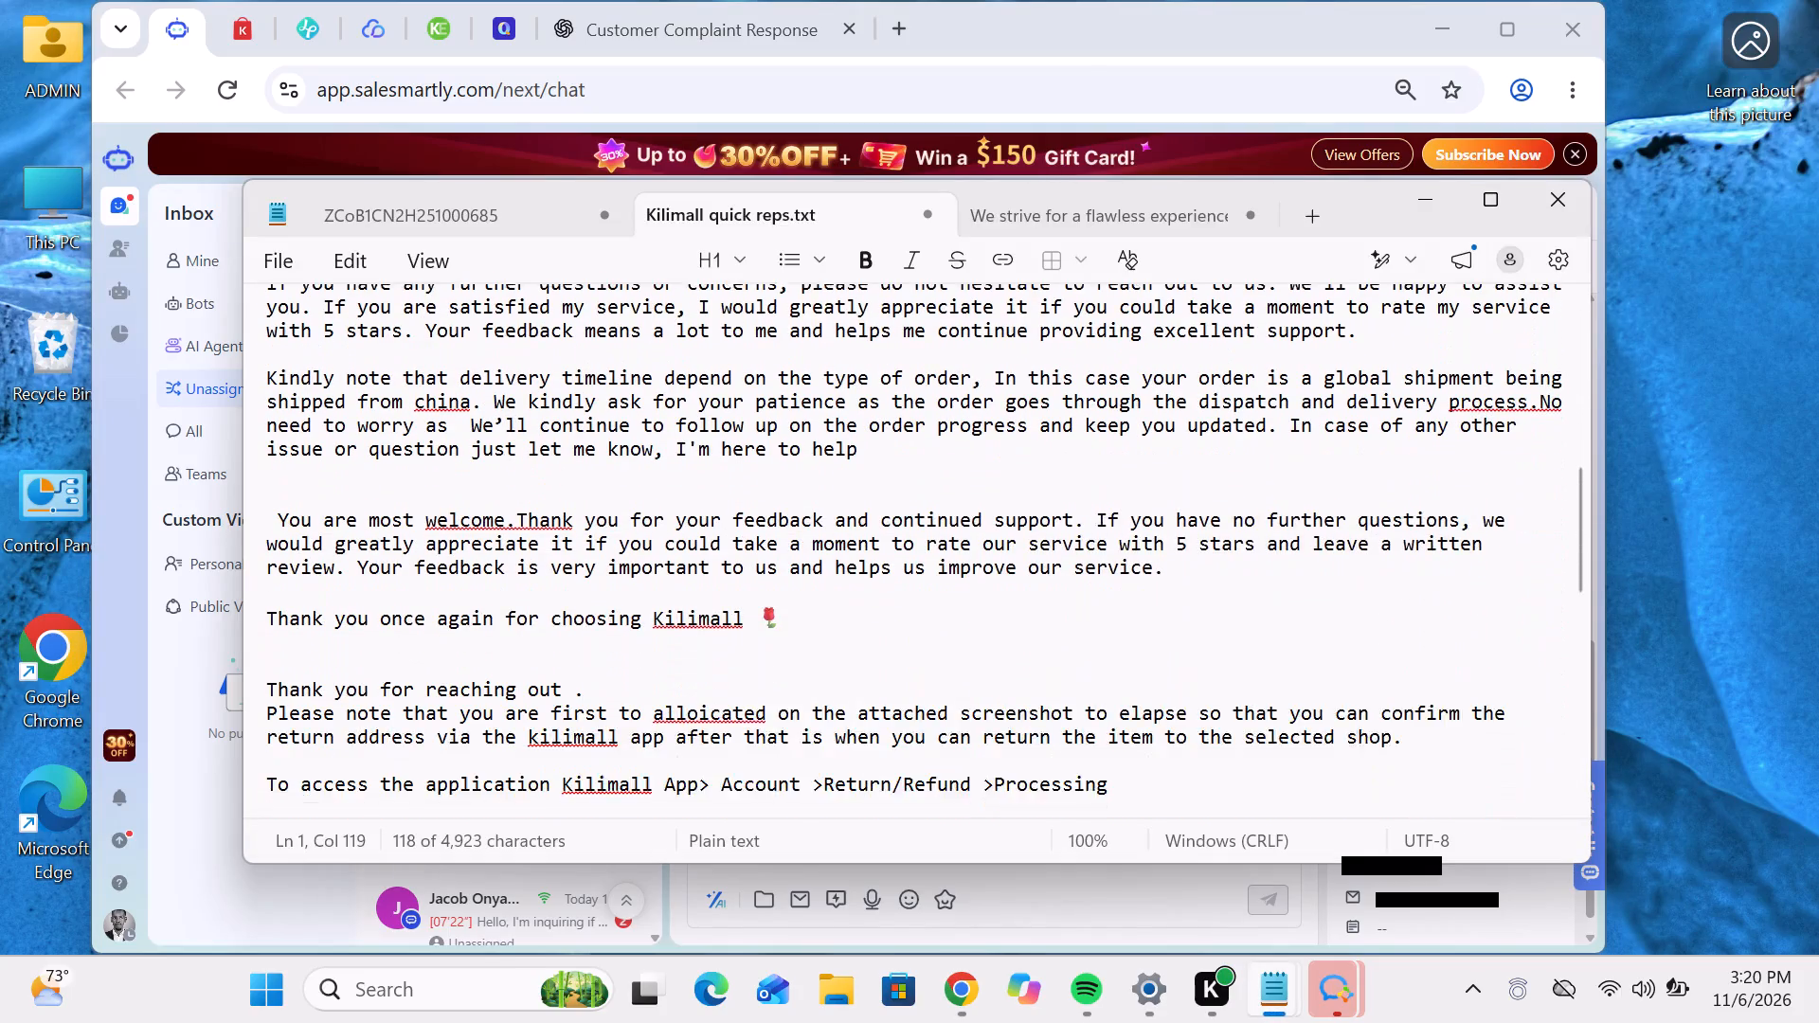
scroll(524, 569, "down", 15)
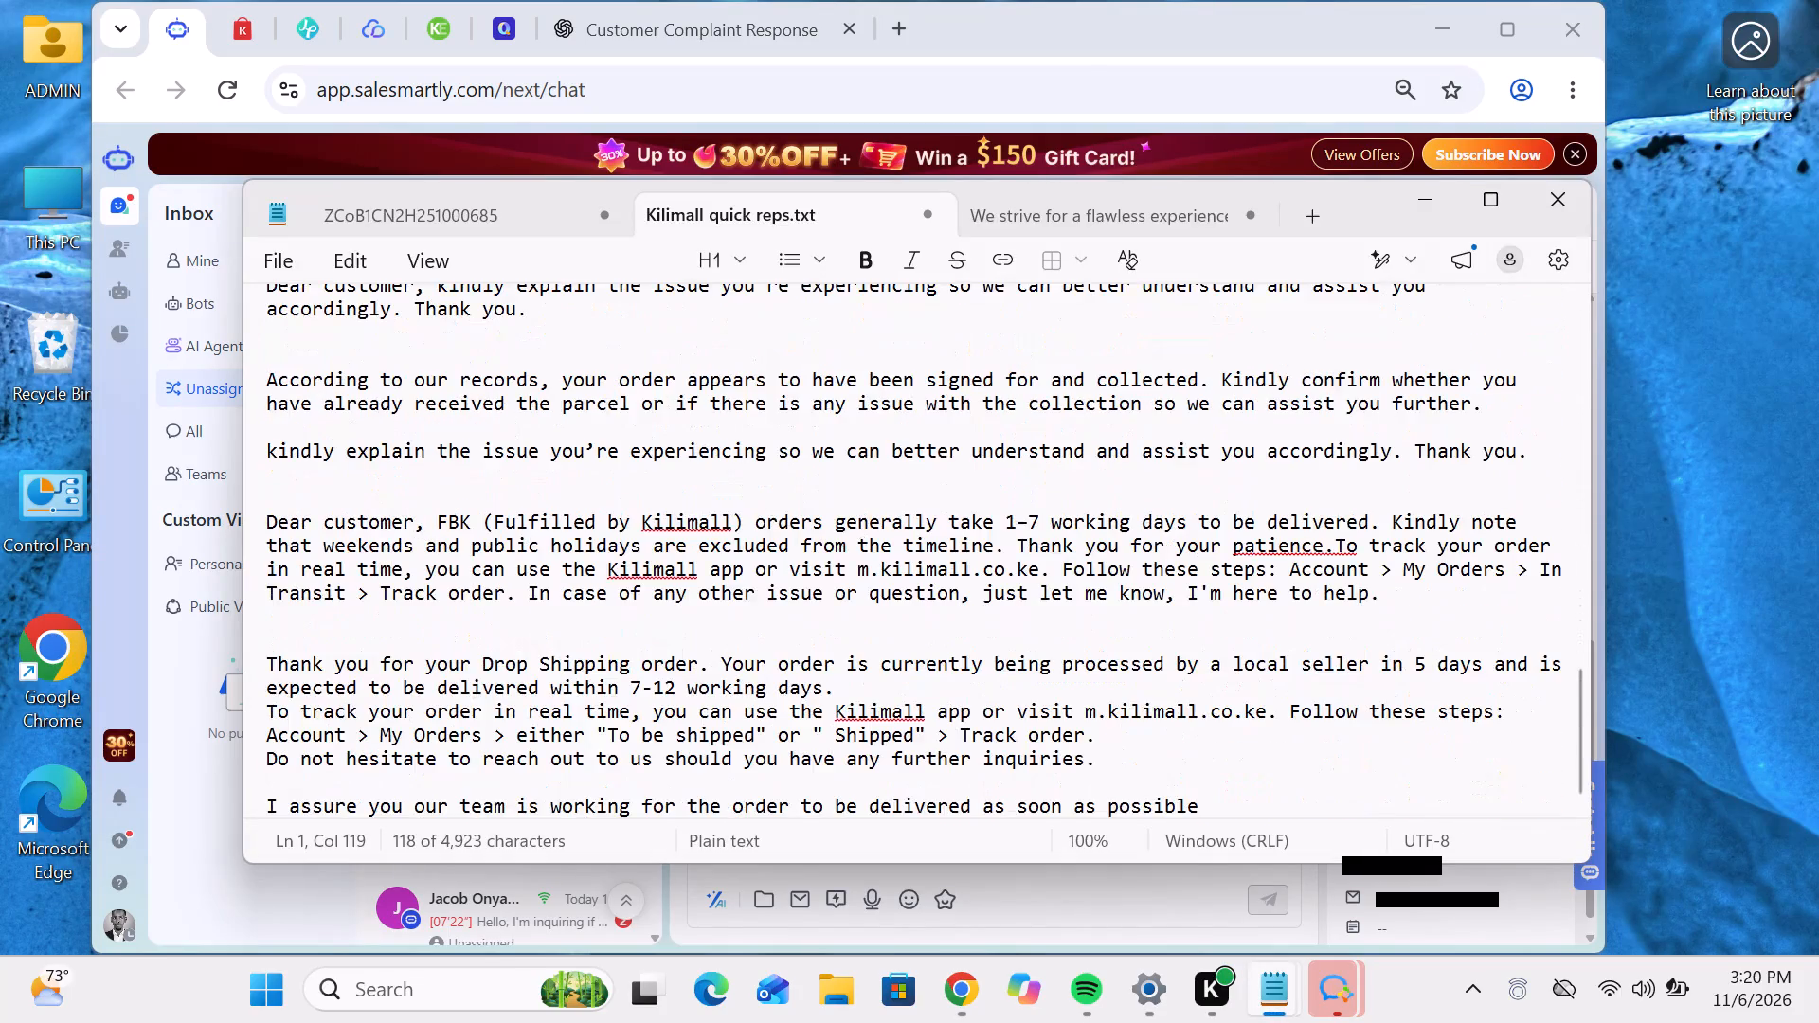
triple_click(1038, 458)
right_click(1038, 458)
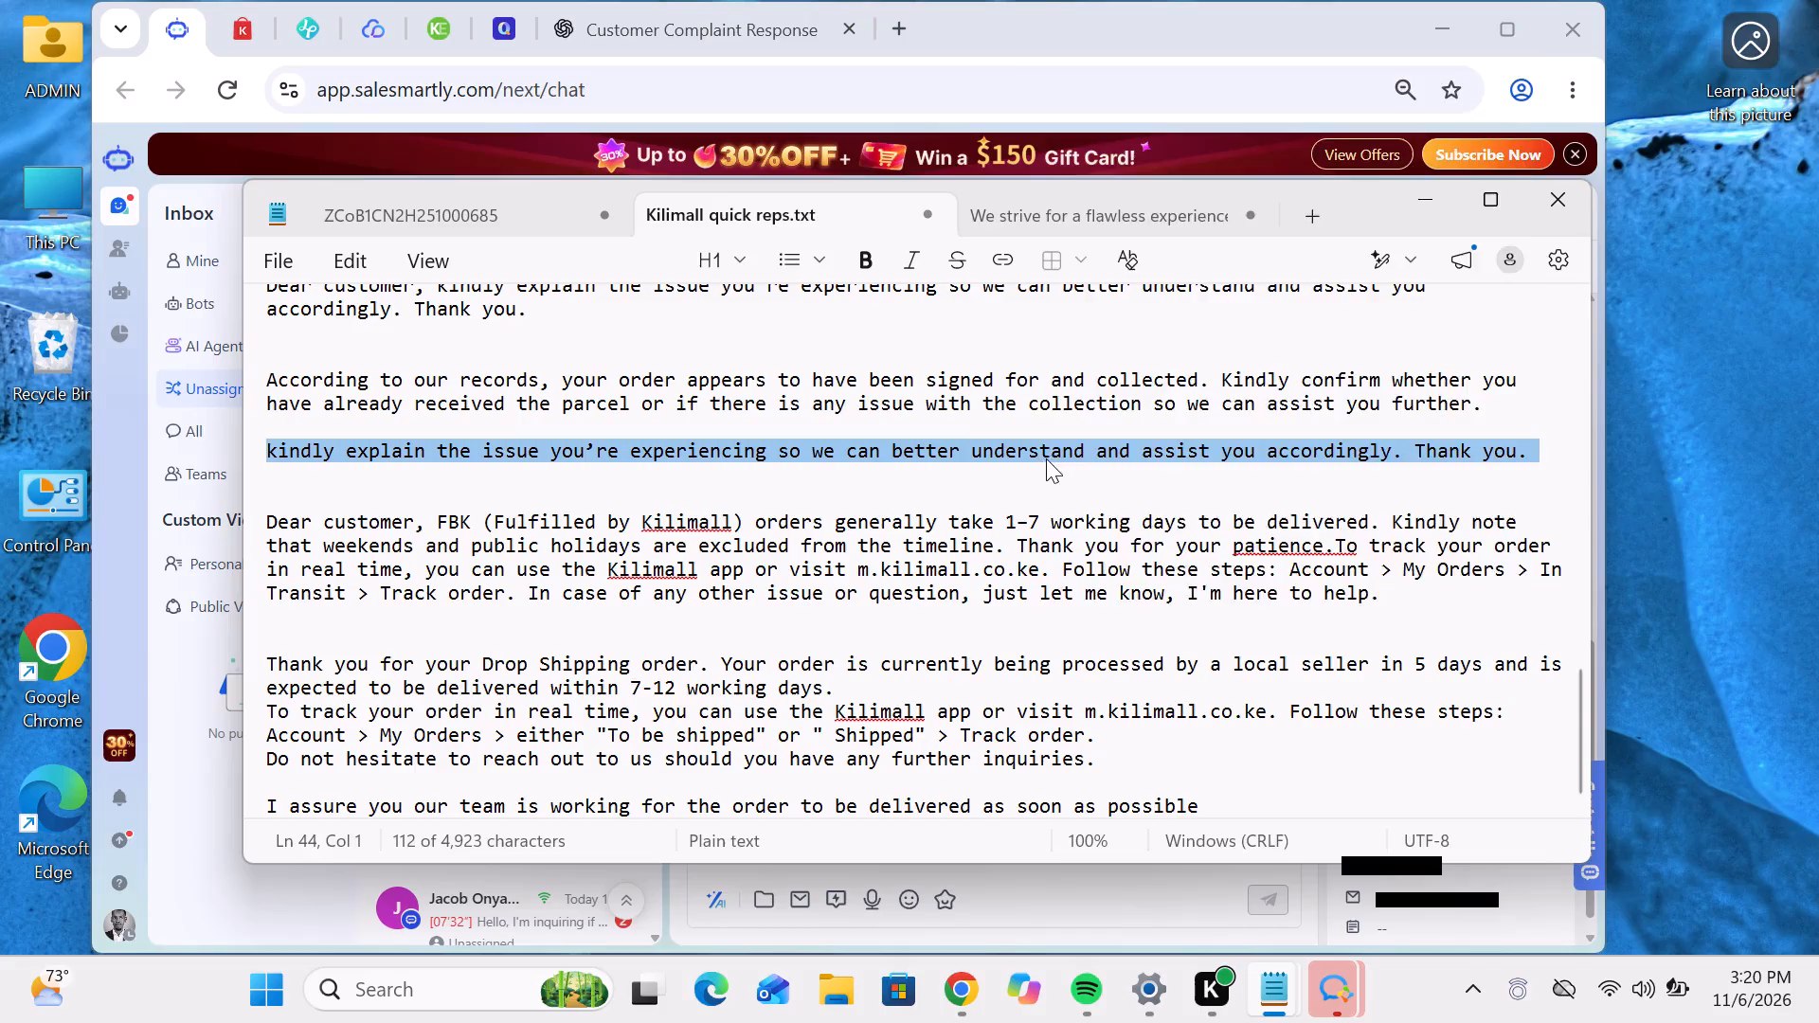
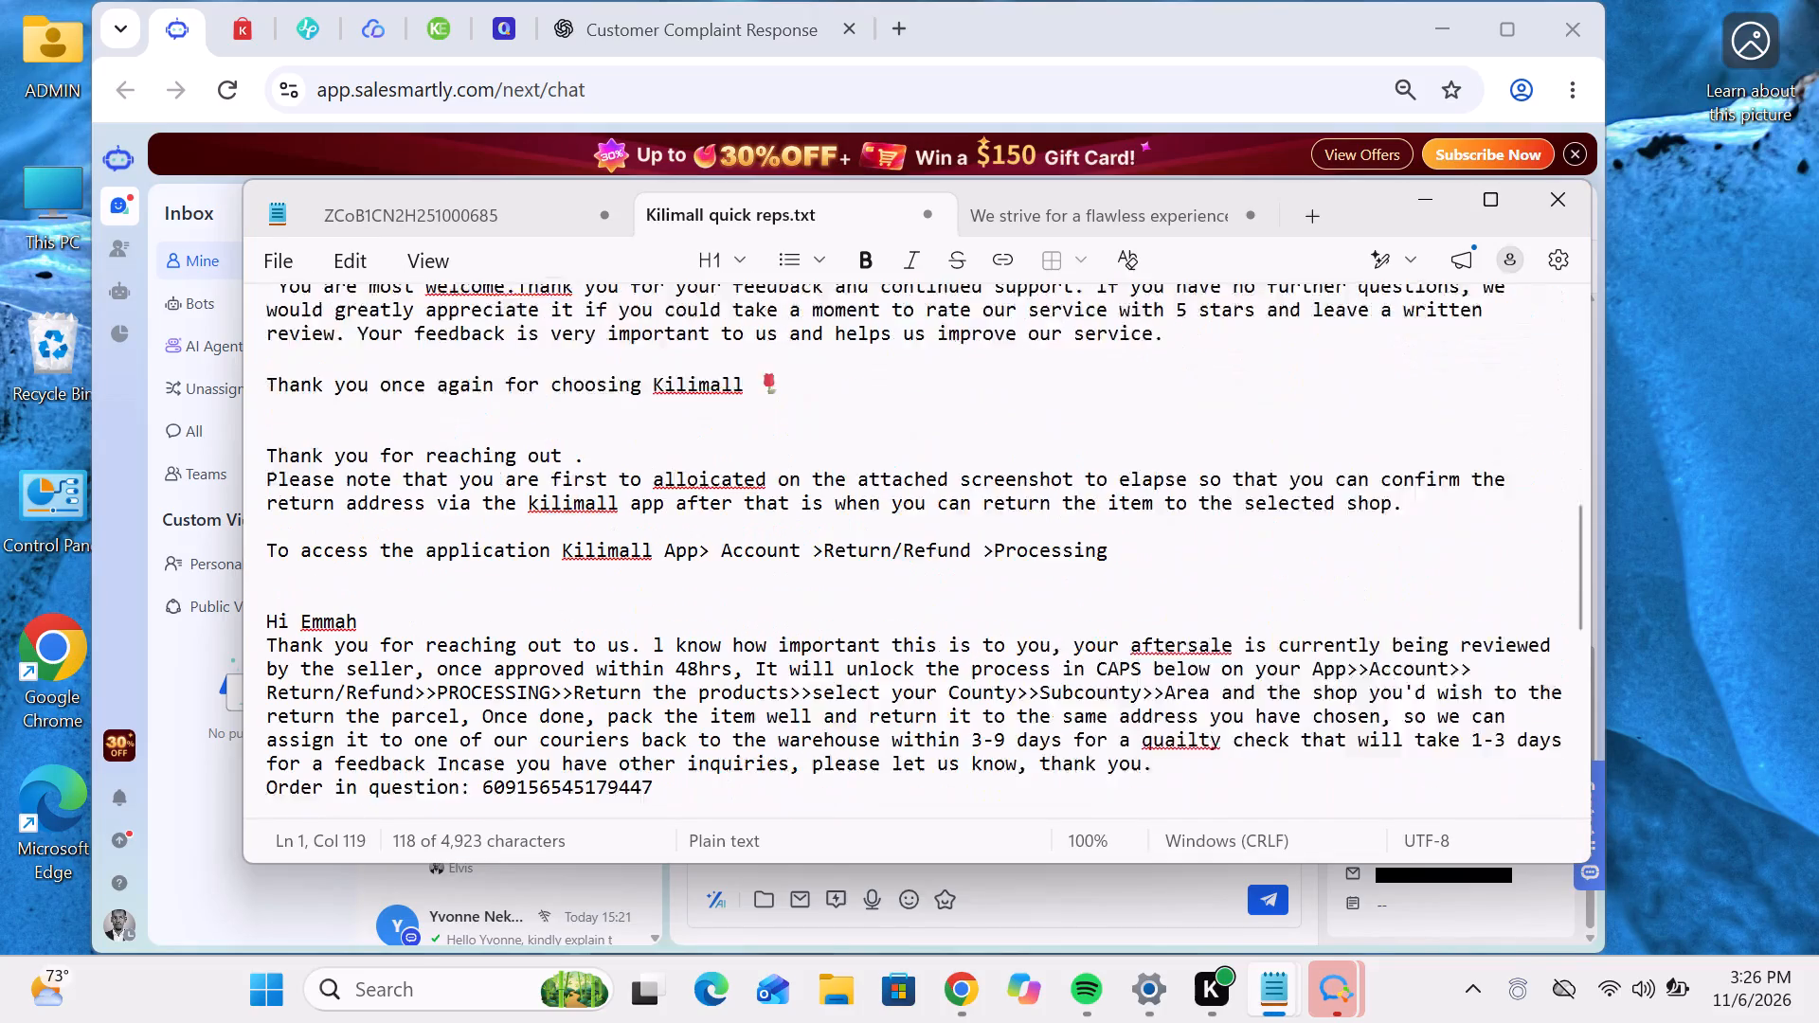
Copy the quick reply text from "kindly explain the issue" through "accordingly. Thank you.", leaving out its "Dear customer," greeting.
scroll(780, 563, "down", 2)
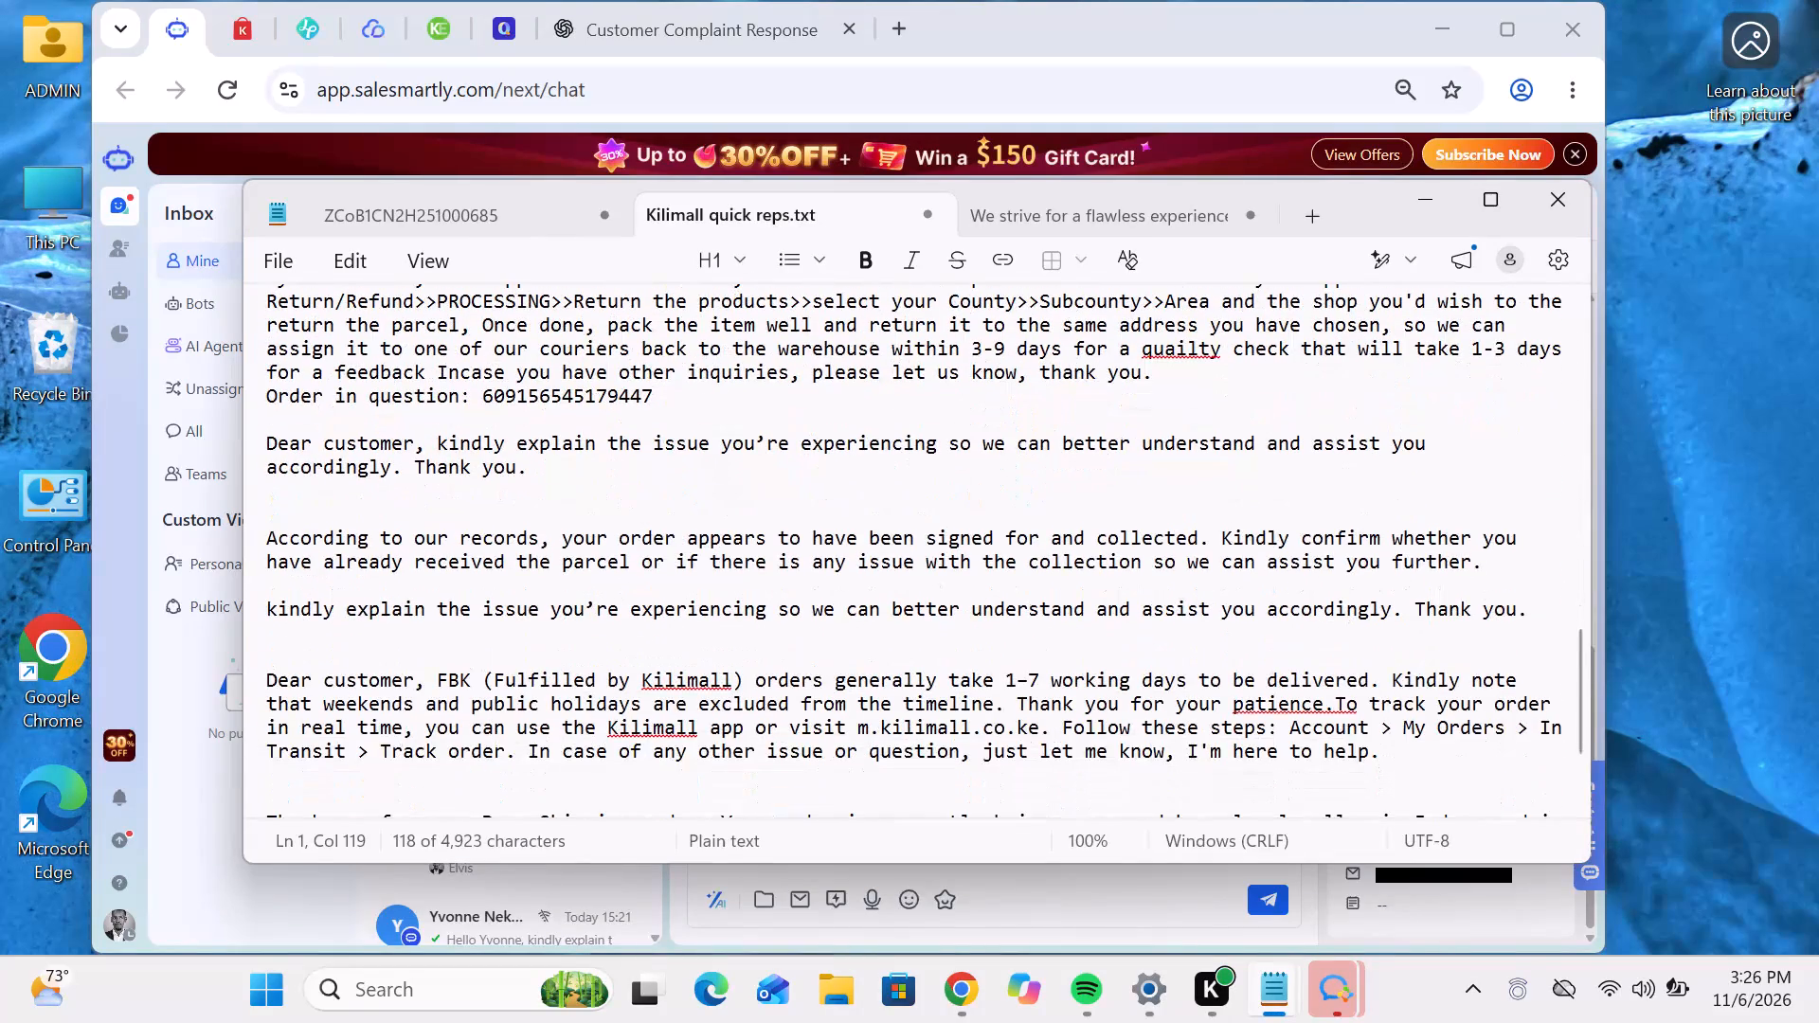
left_click_drag(555, 487, 430, 437)
right_click(464, 443)
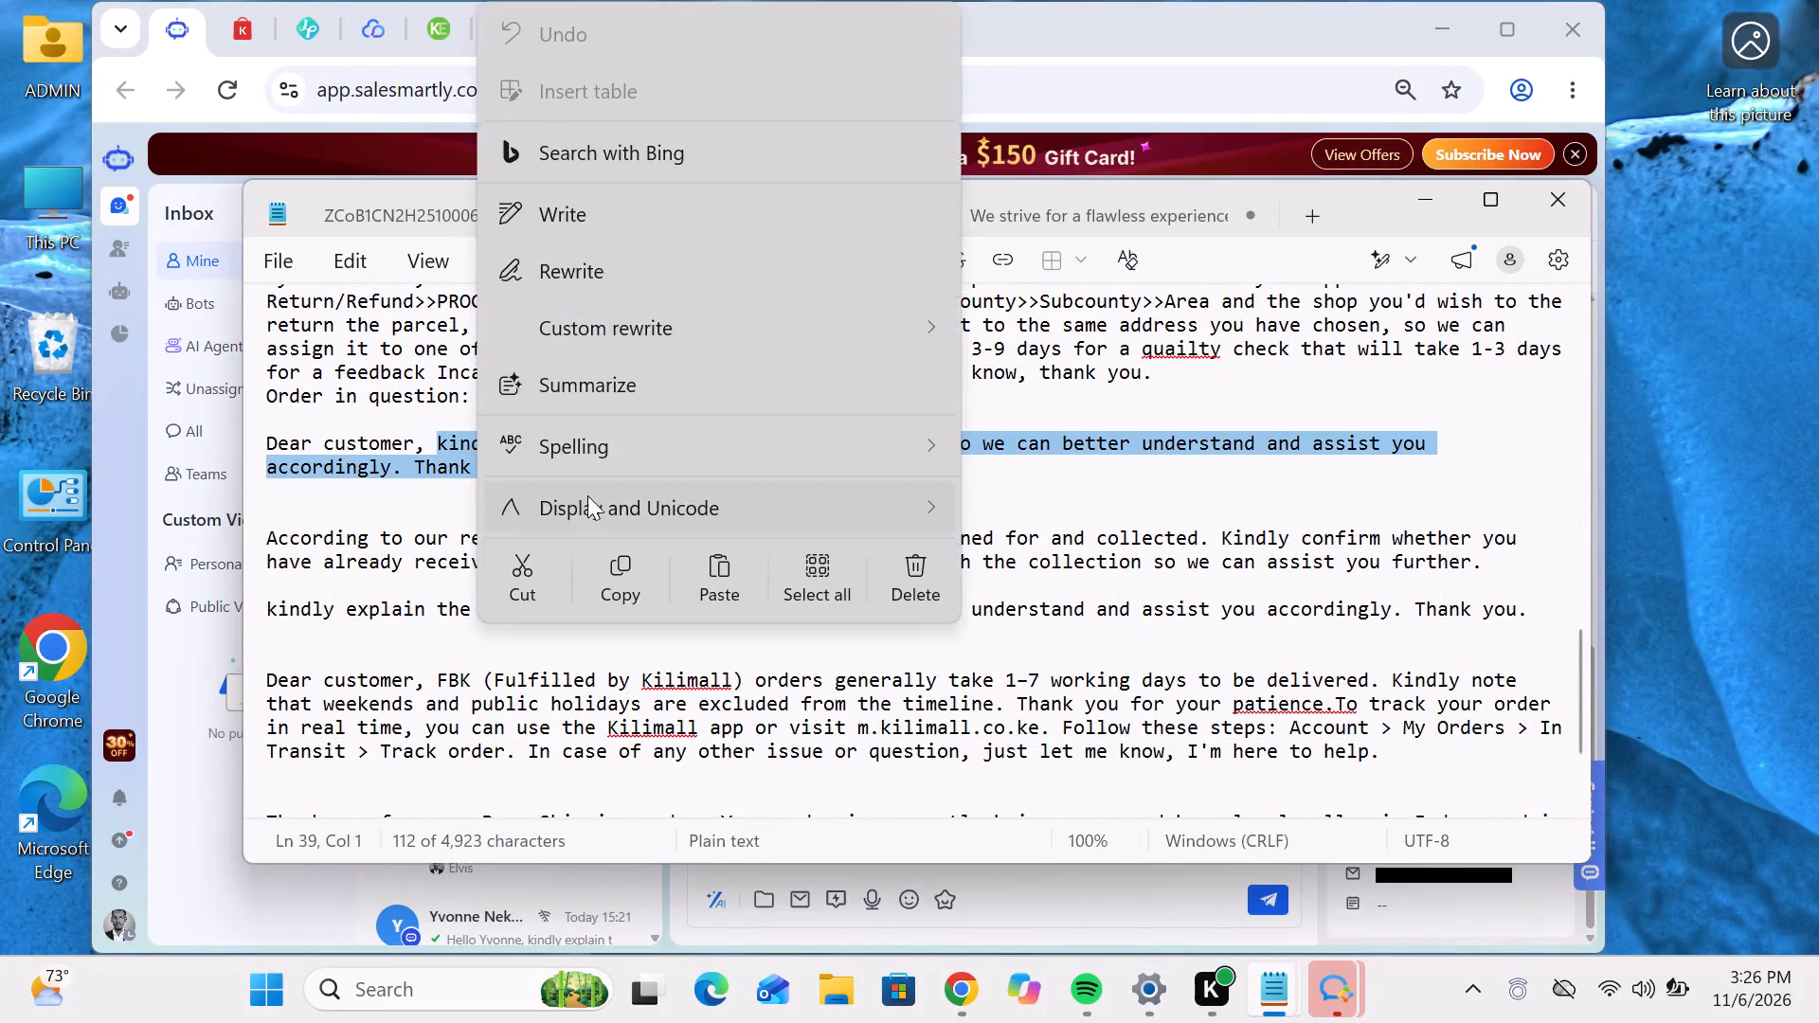
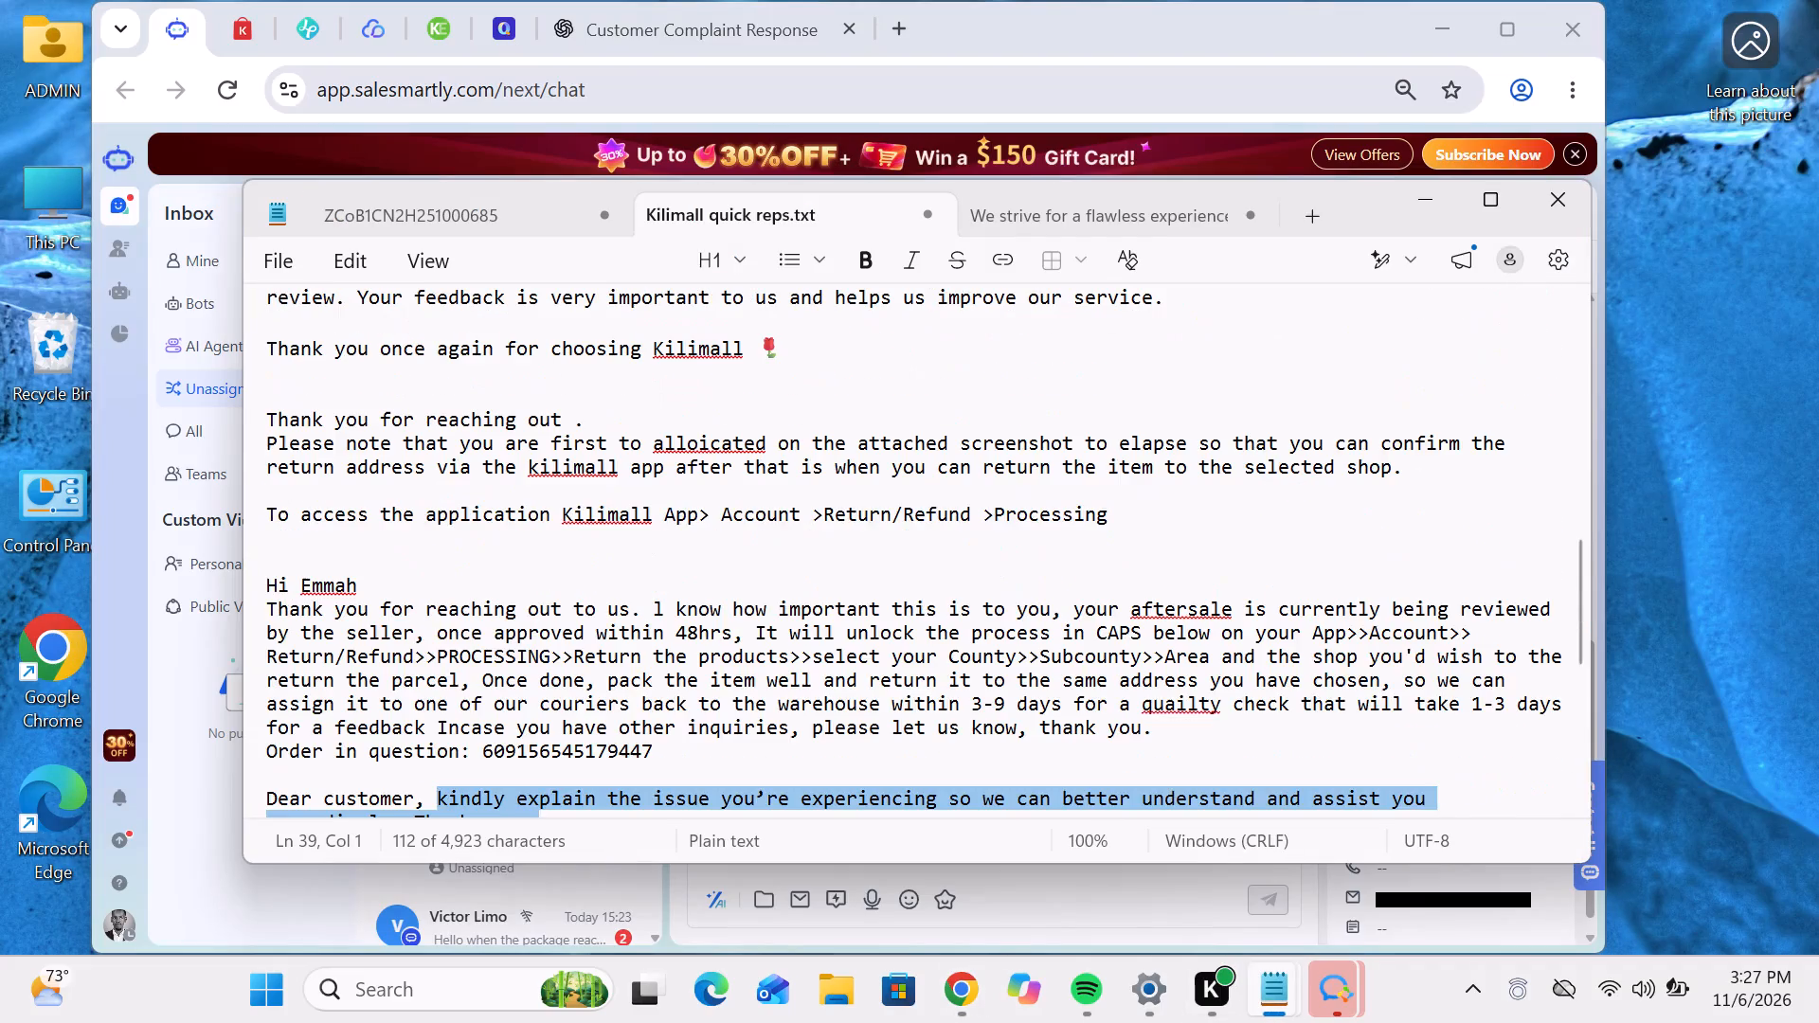
Copy the introductory quick reply at the start of the file, from "Dear customer my name is" through "I will revert to you shortly.".
scroll(733, 341, "up", 19)
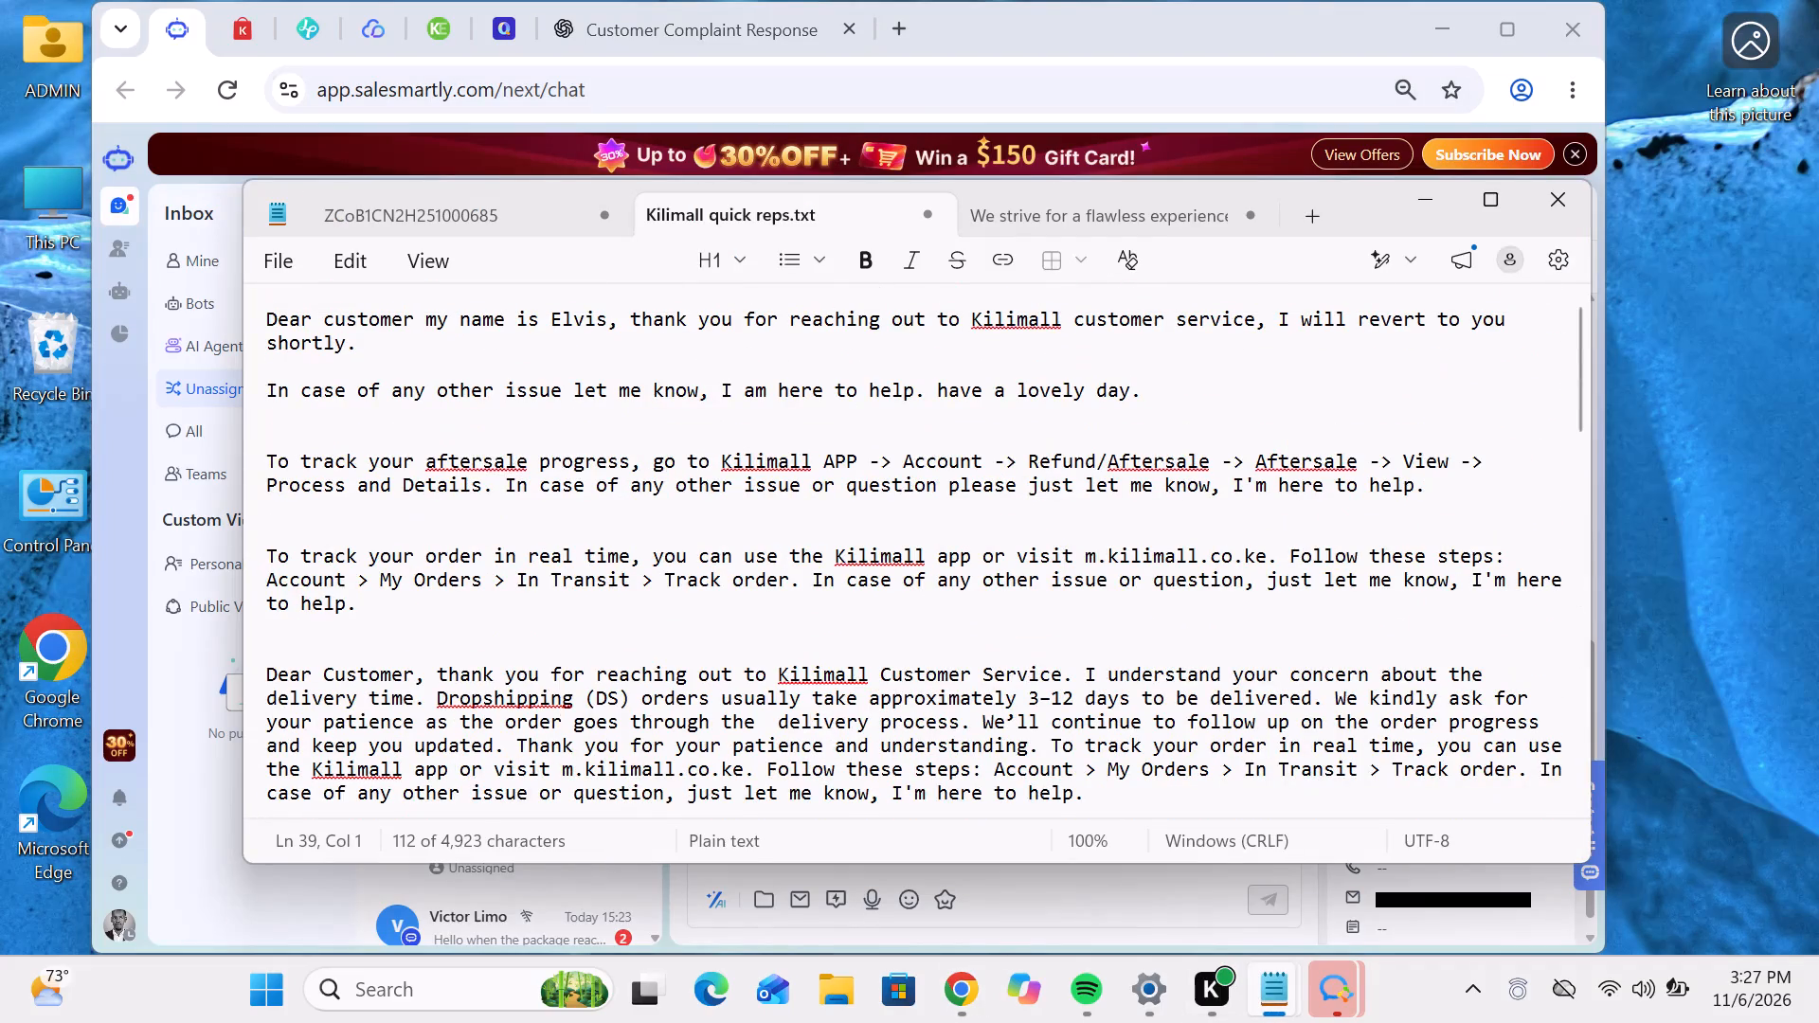
left_click_drag(358, 353, 246, 322)
right_click(296, 313)
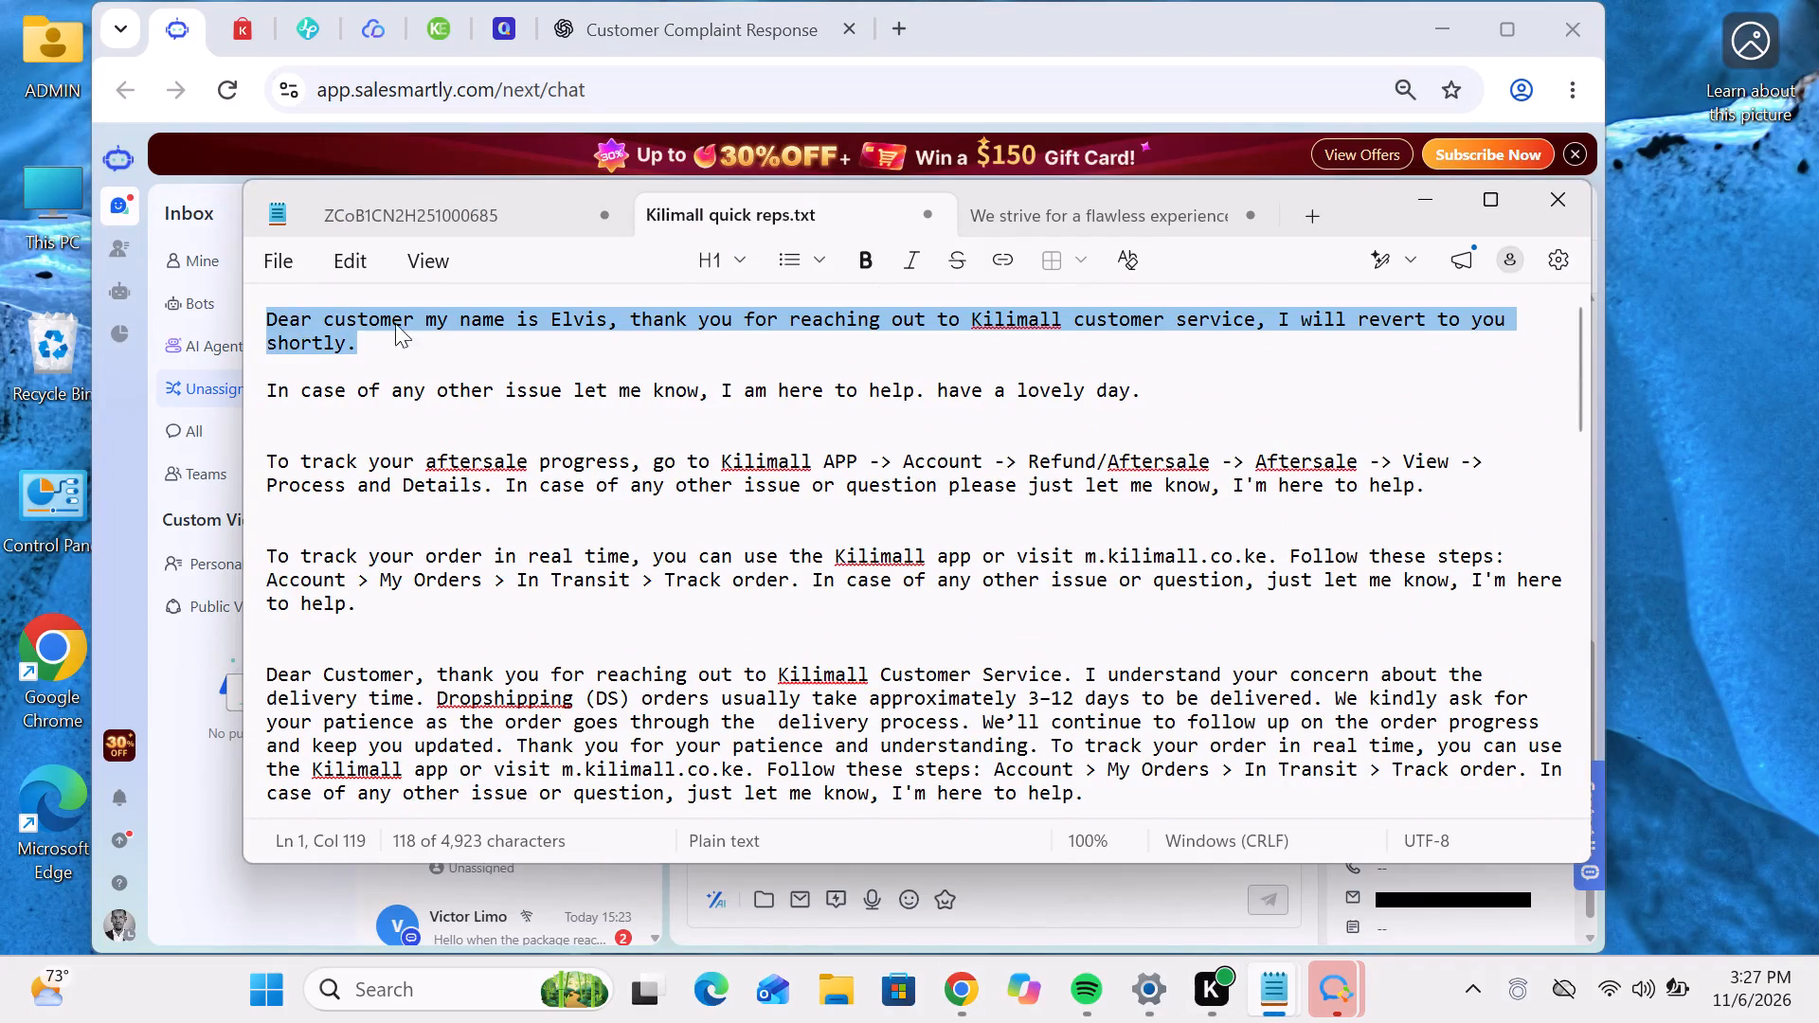
left_click(483, 351)
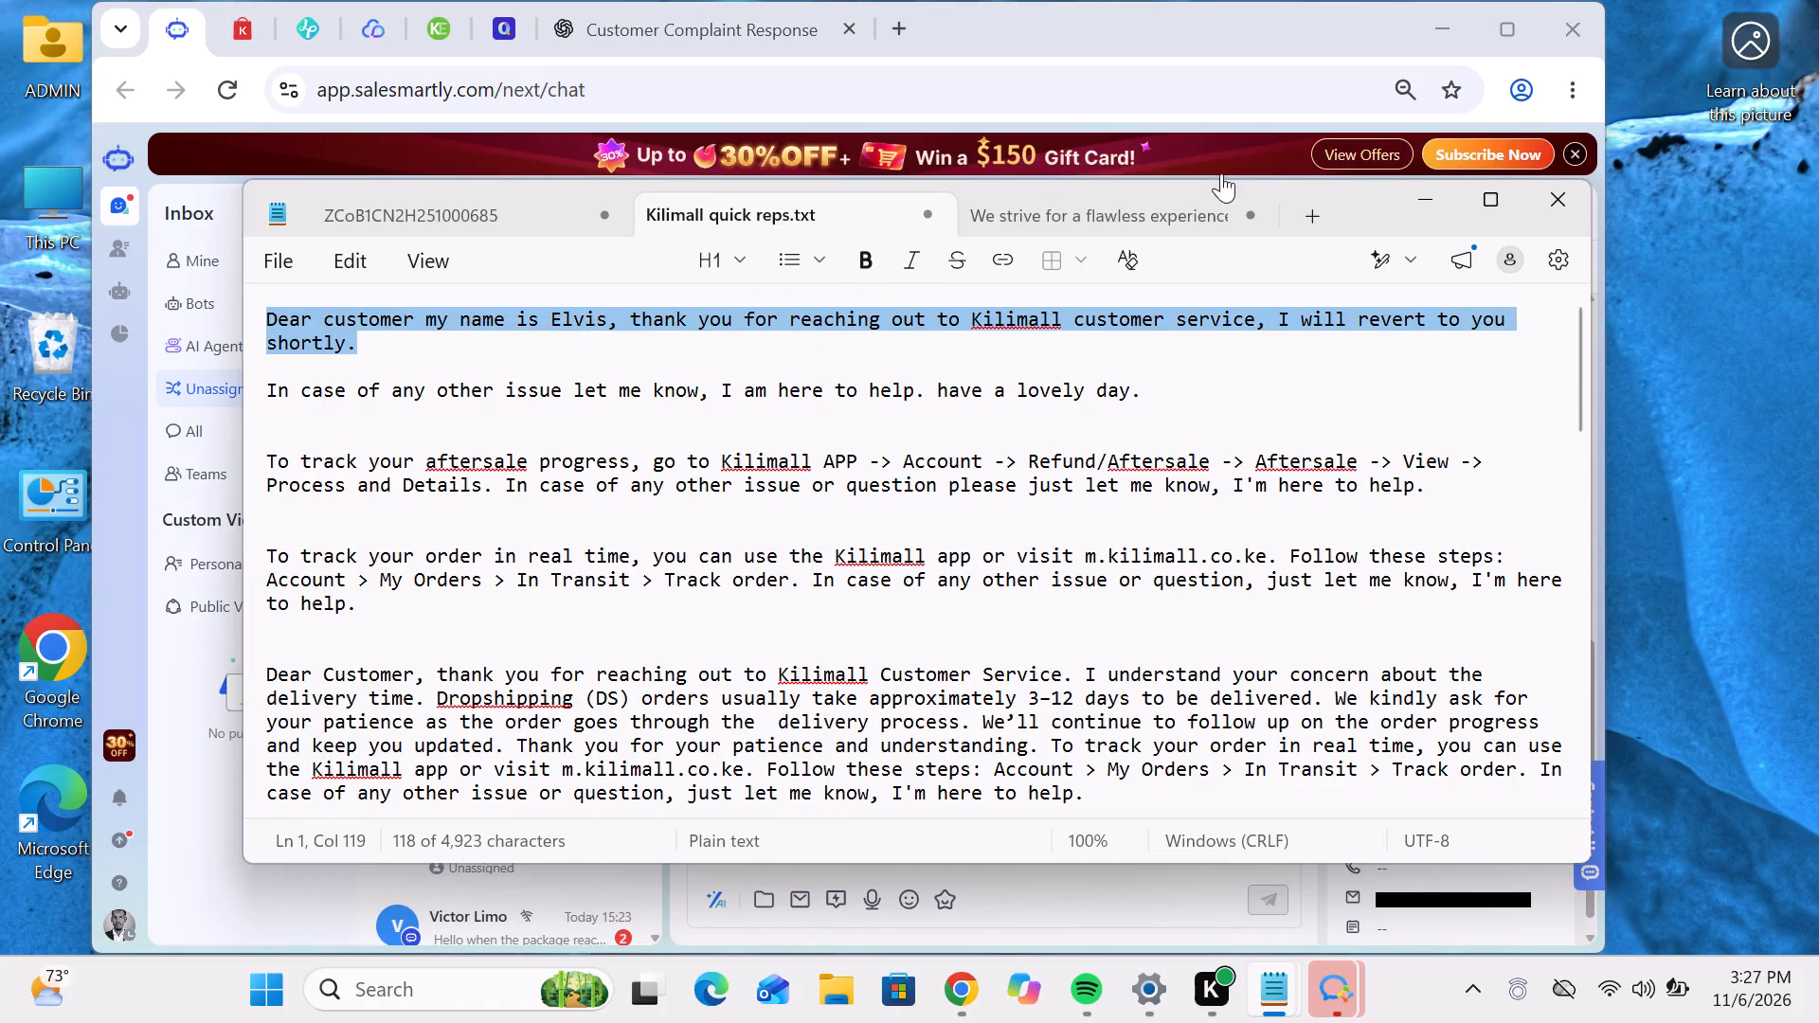
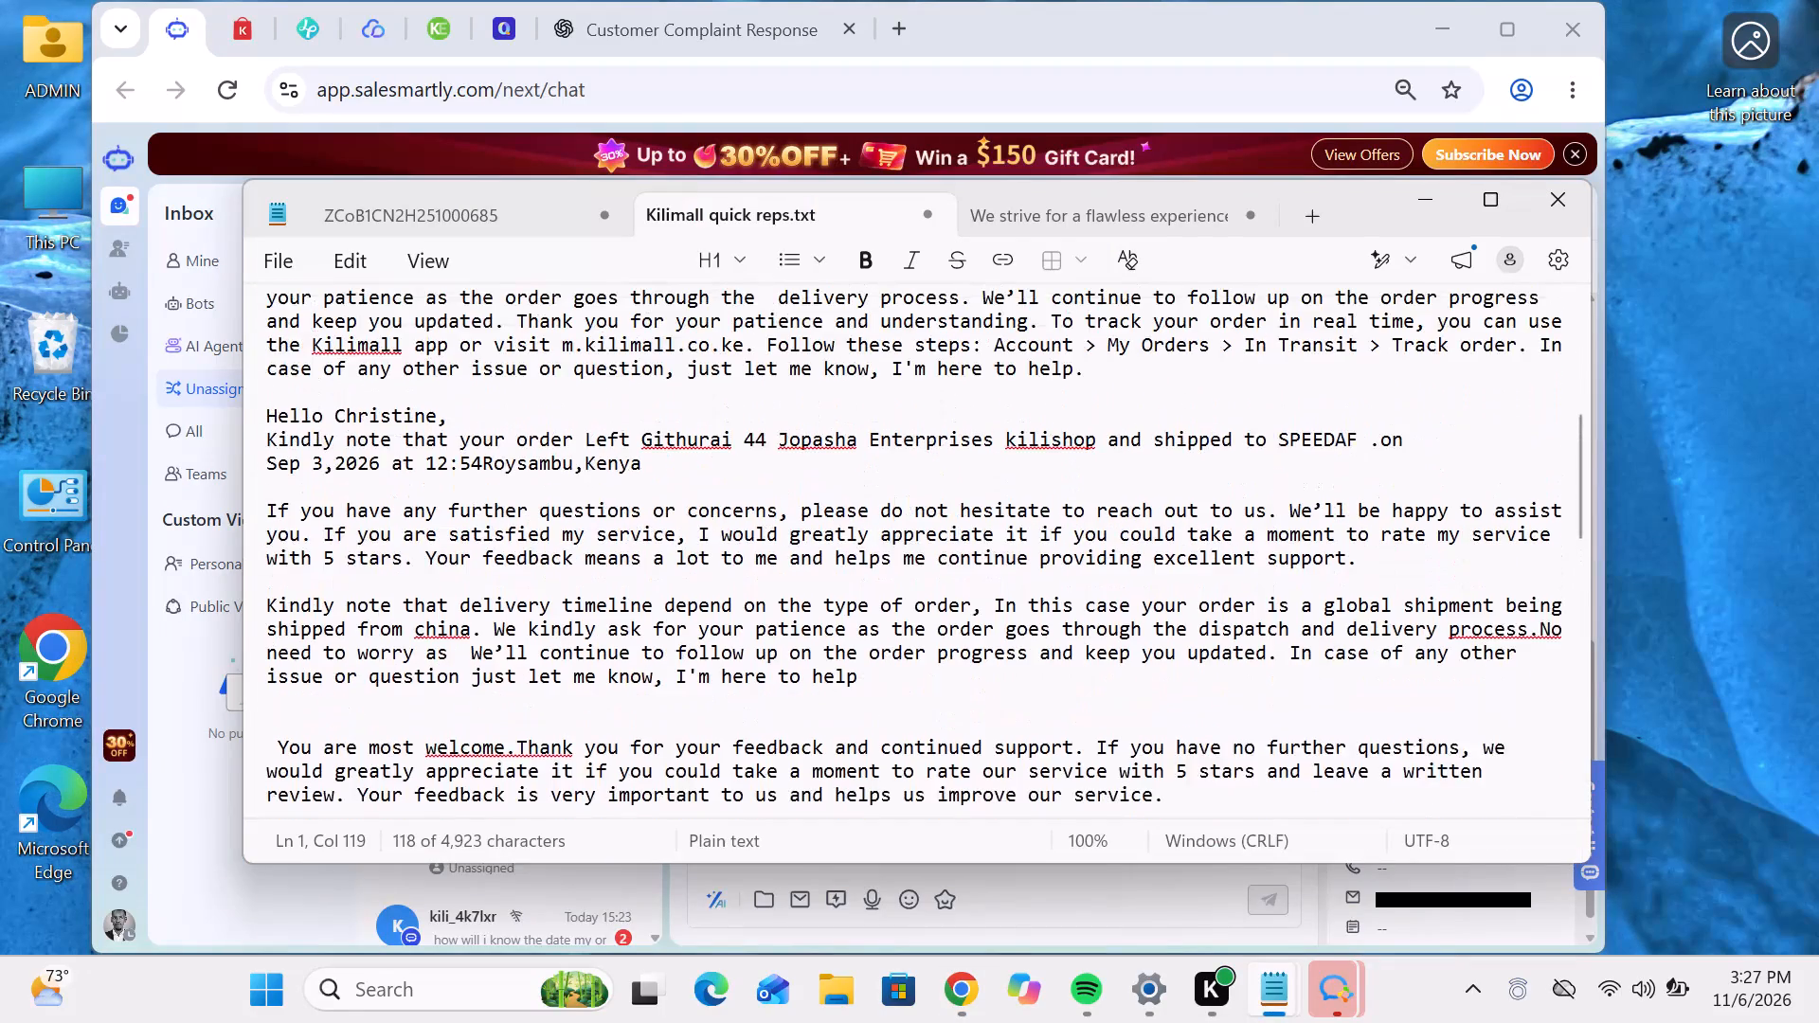
Copy the quick reply asking for an explanation of the issue, from "kindly explain the issue" through "accordingly. Thank you.".
scroll(771, 534, "down", 9)
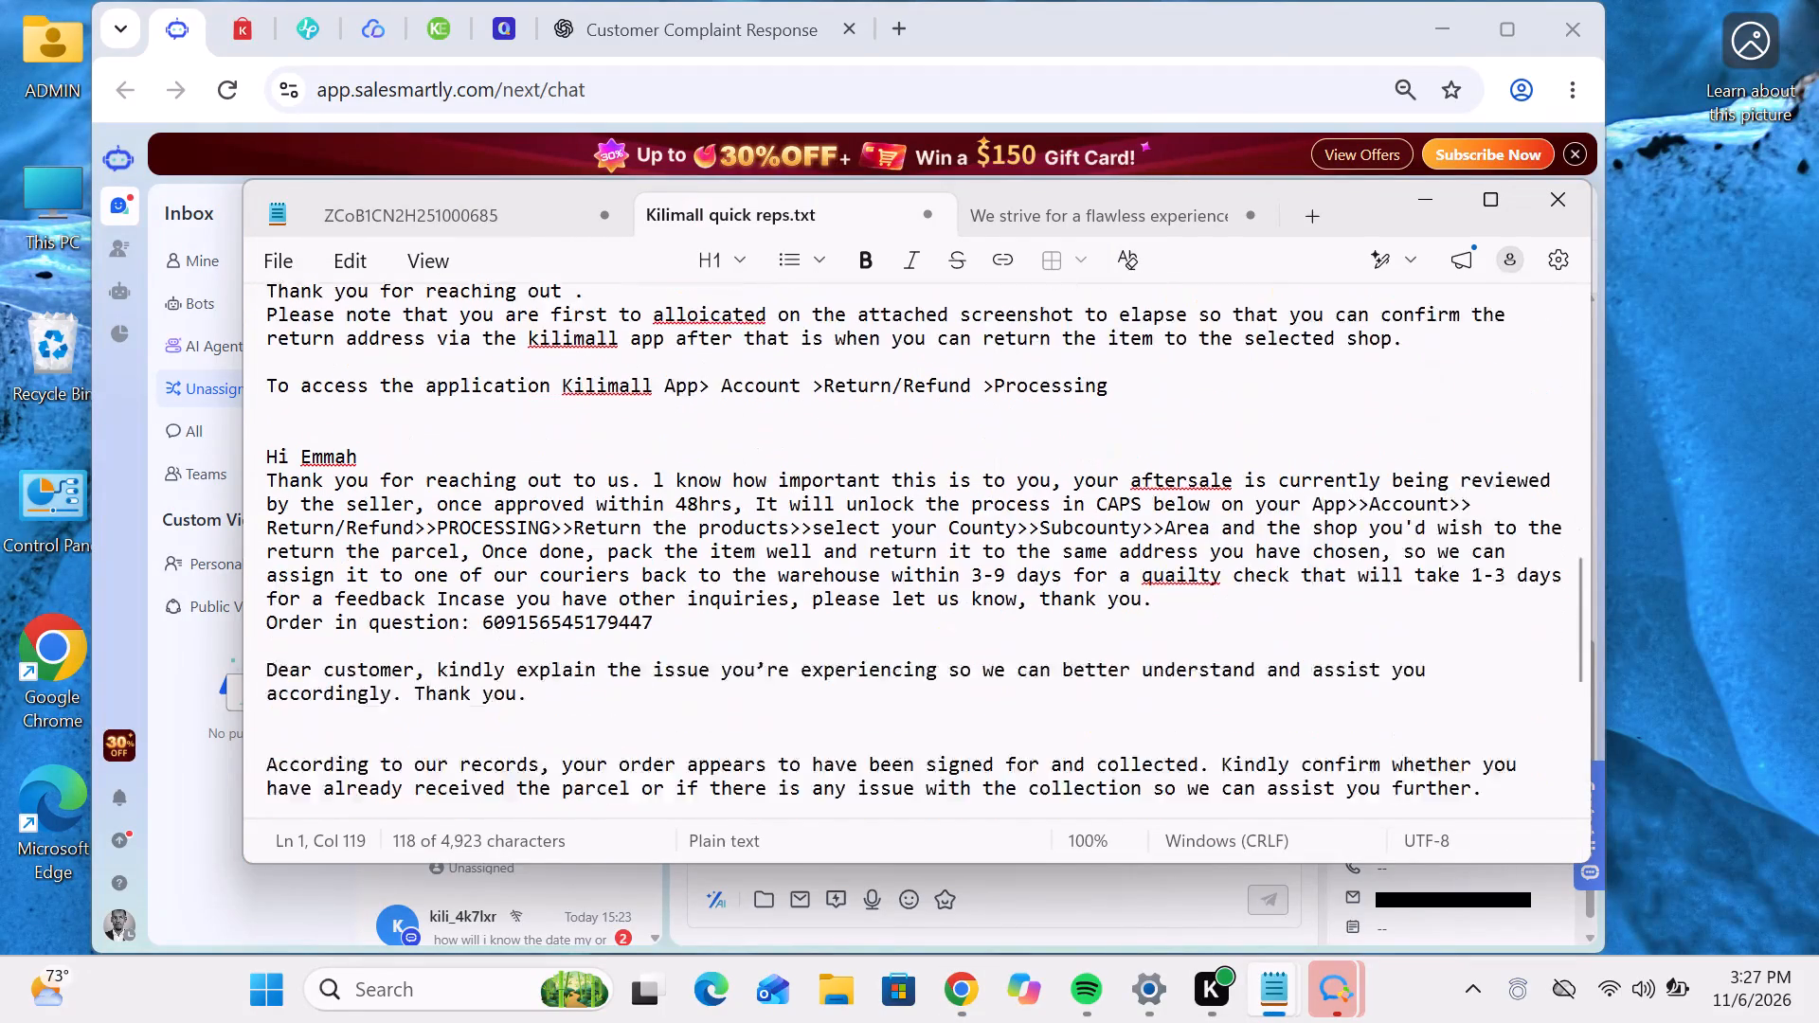
scroll(771, 534, "down", 2)
scroll(556, 440, "up", 1)
left_click_drag(556, 571, 540, 569)
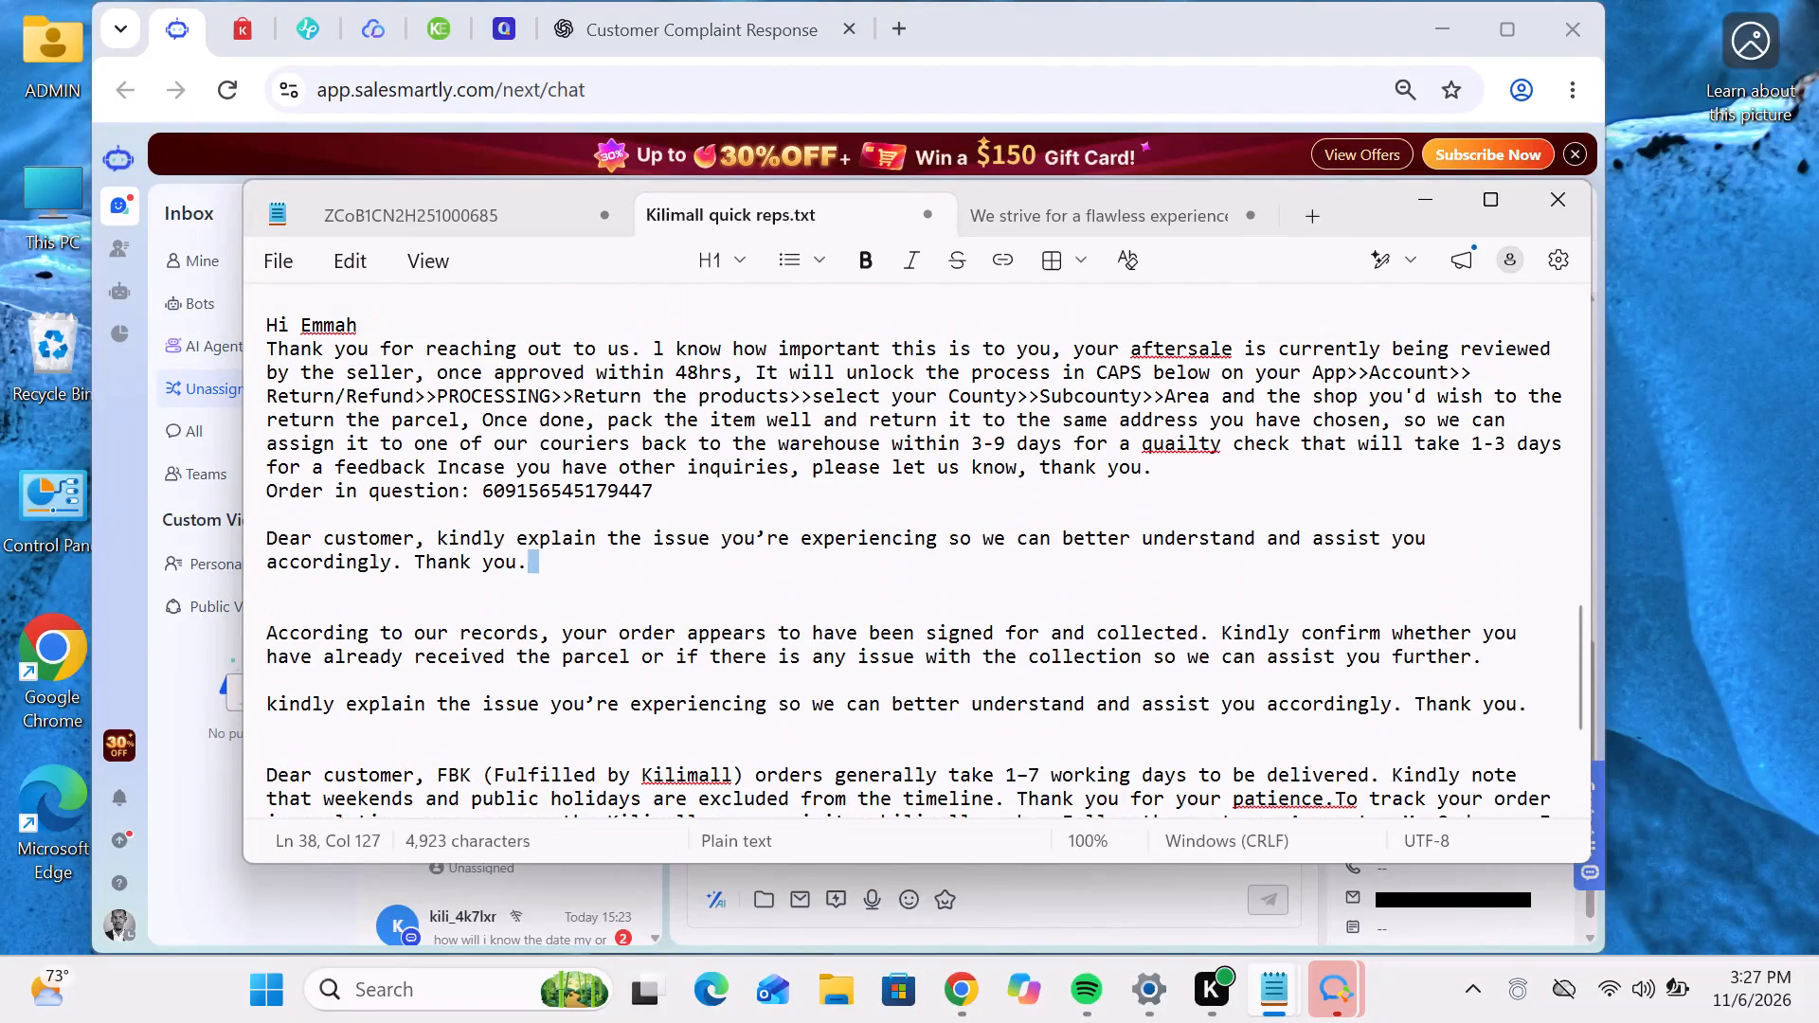
left_click_drag(540, 569, 425, 539)
right_click(505, 548)
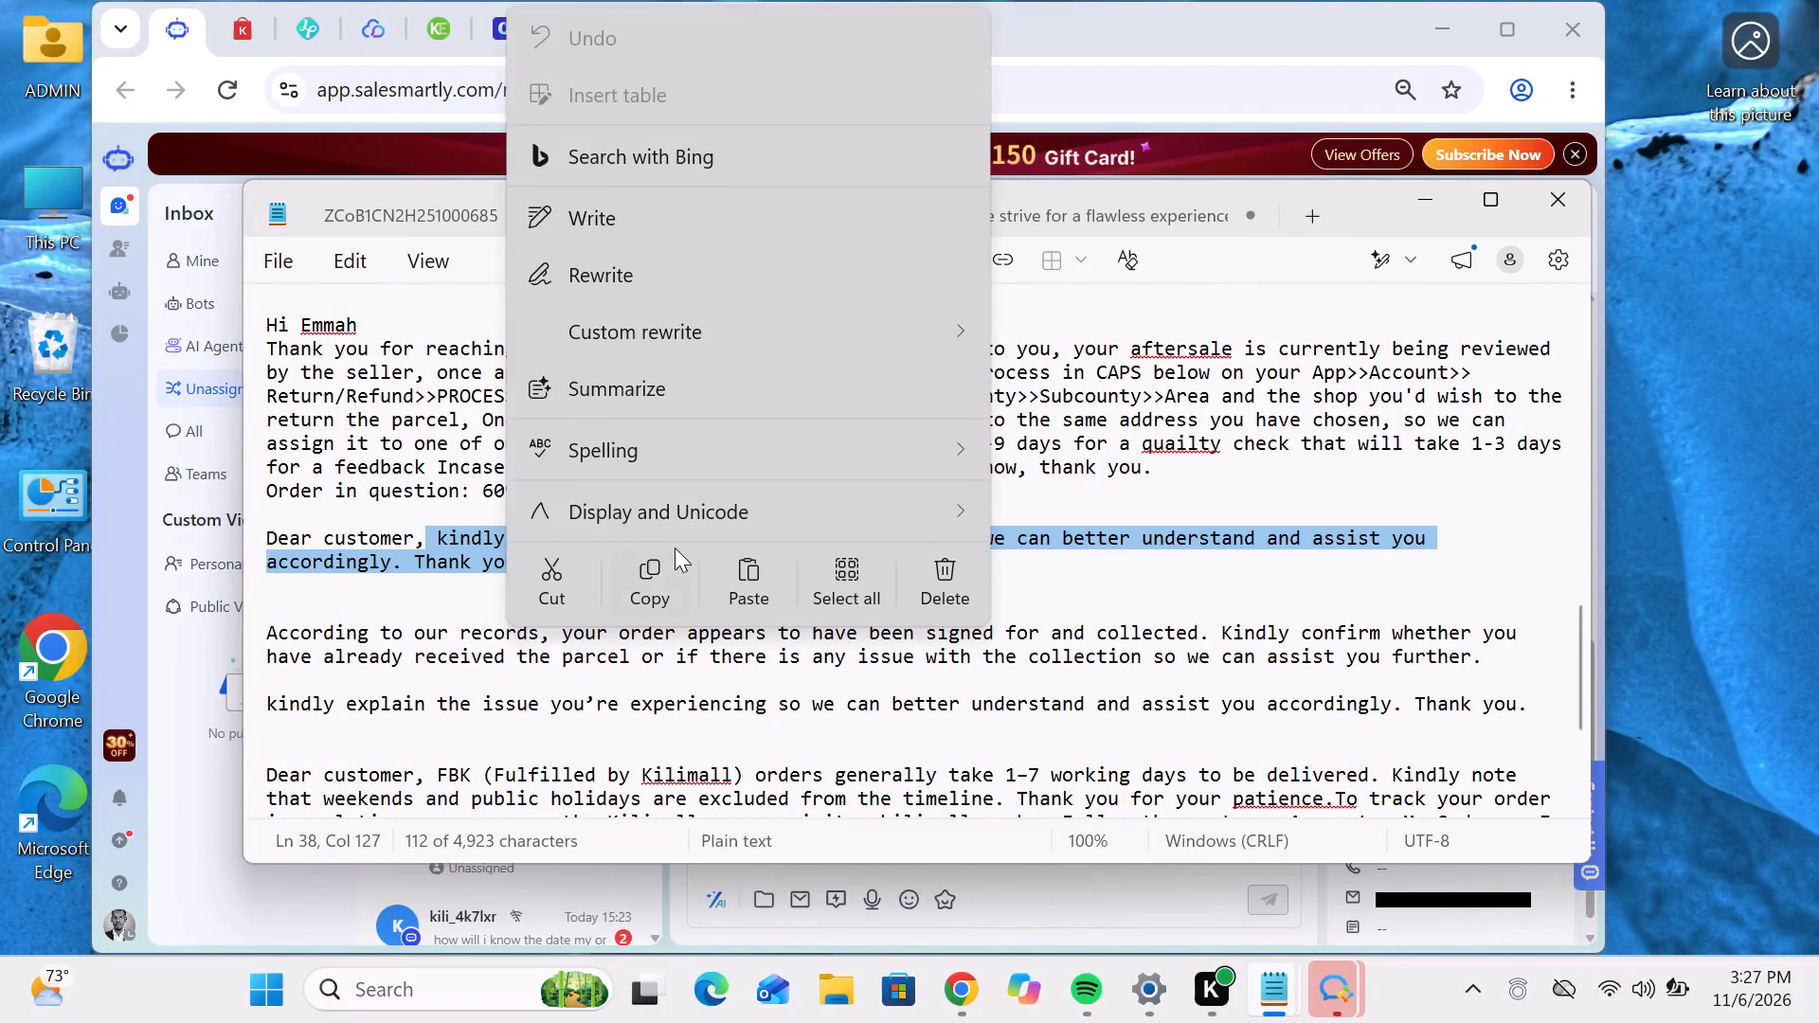
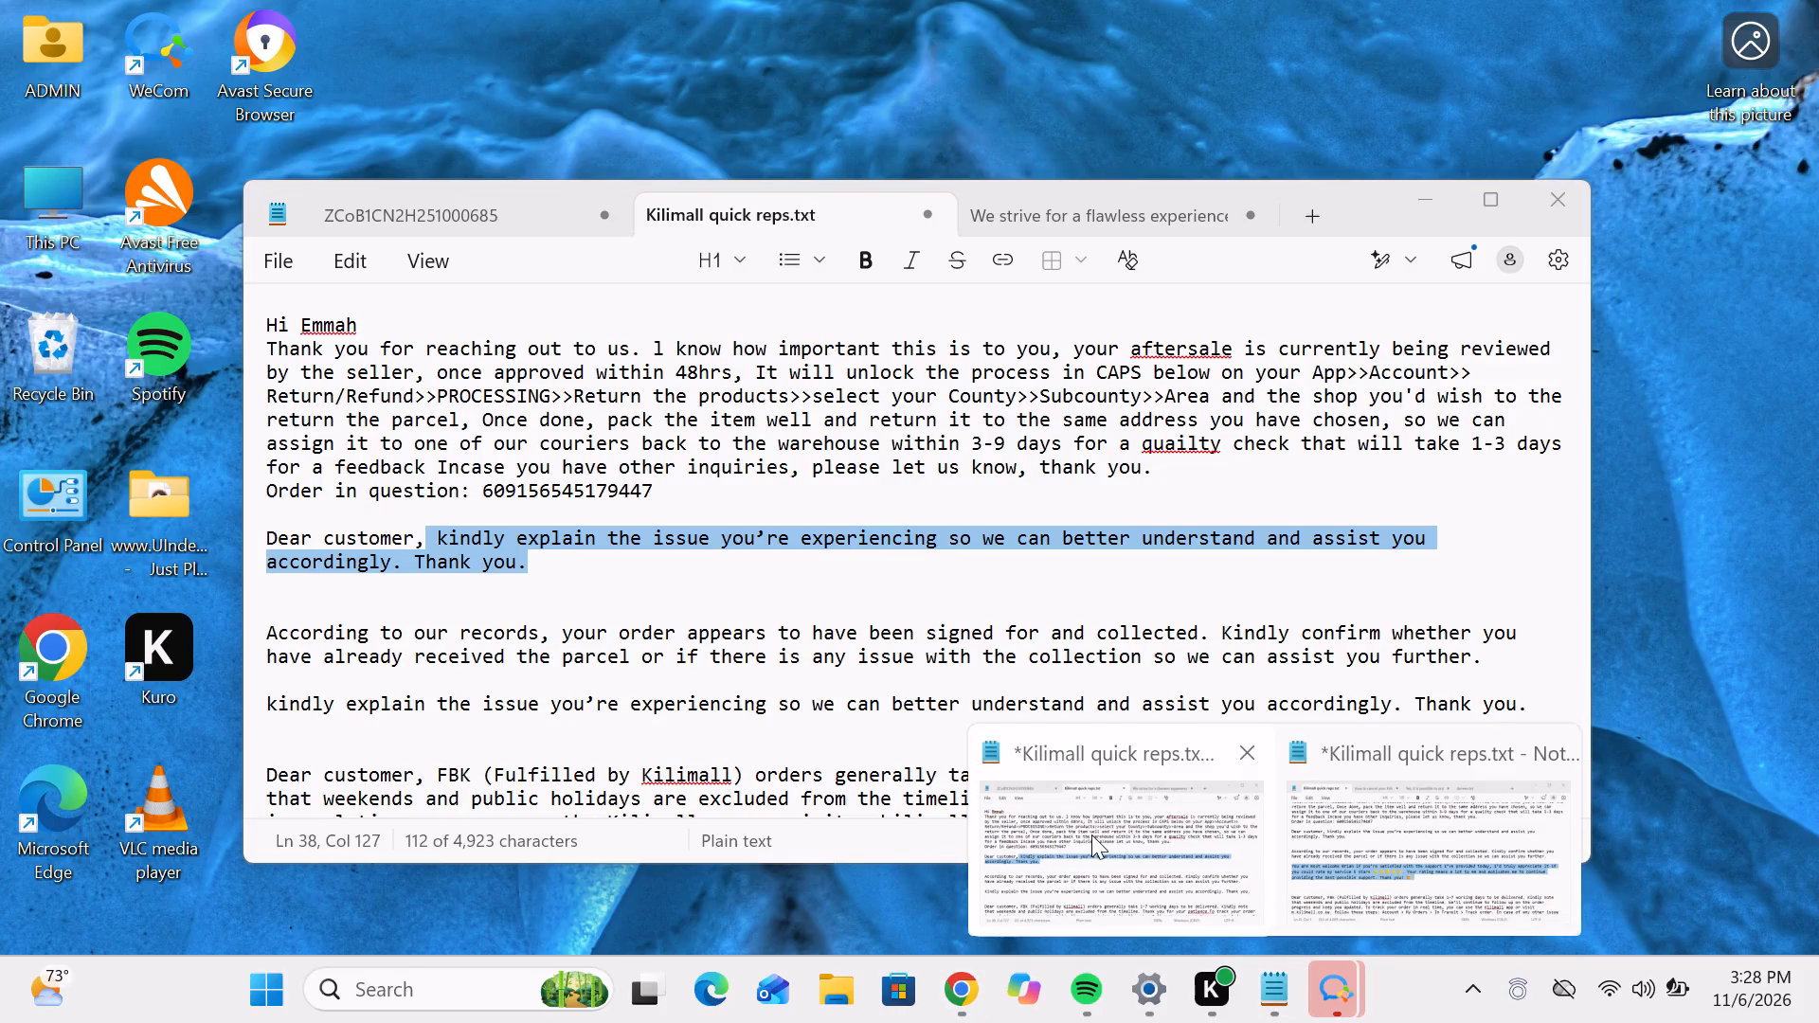
Copy the introductory greeting at the top of the Kilimall quick replies, from "Dear customer my name is" through "I will revert to you shortly.".
left_click(1056, 819)
scroll(589, 467, "up", 2)
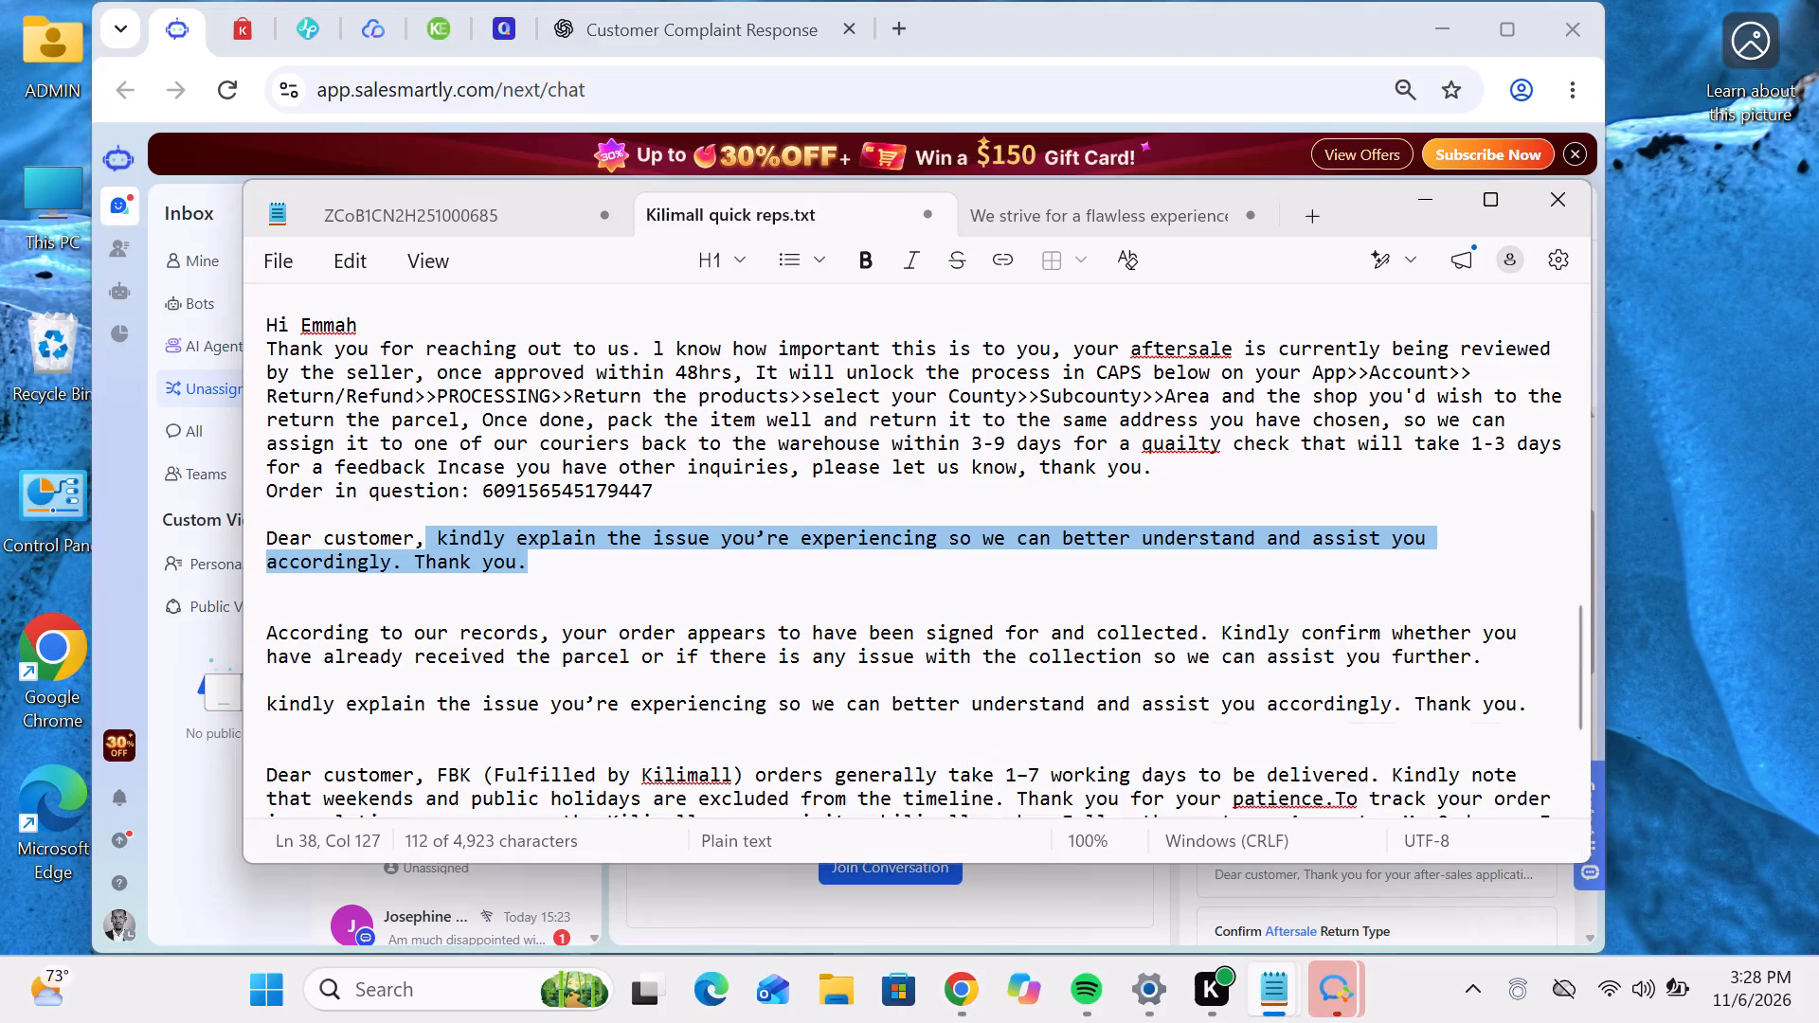
scroll(581, 460, "up", 20)
scroll(581, 460, "up", 1)
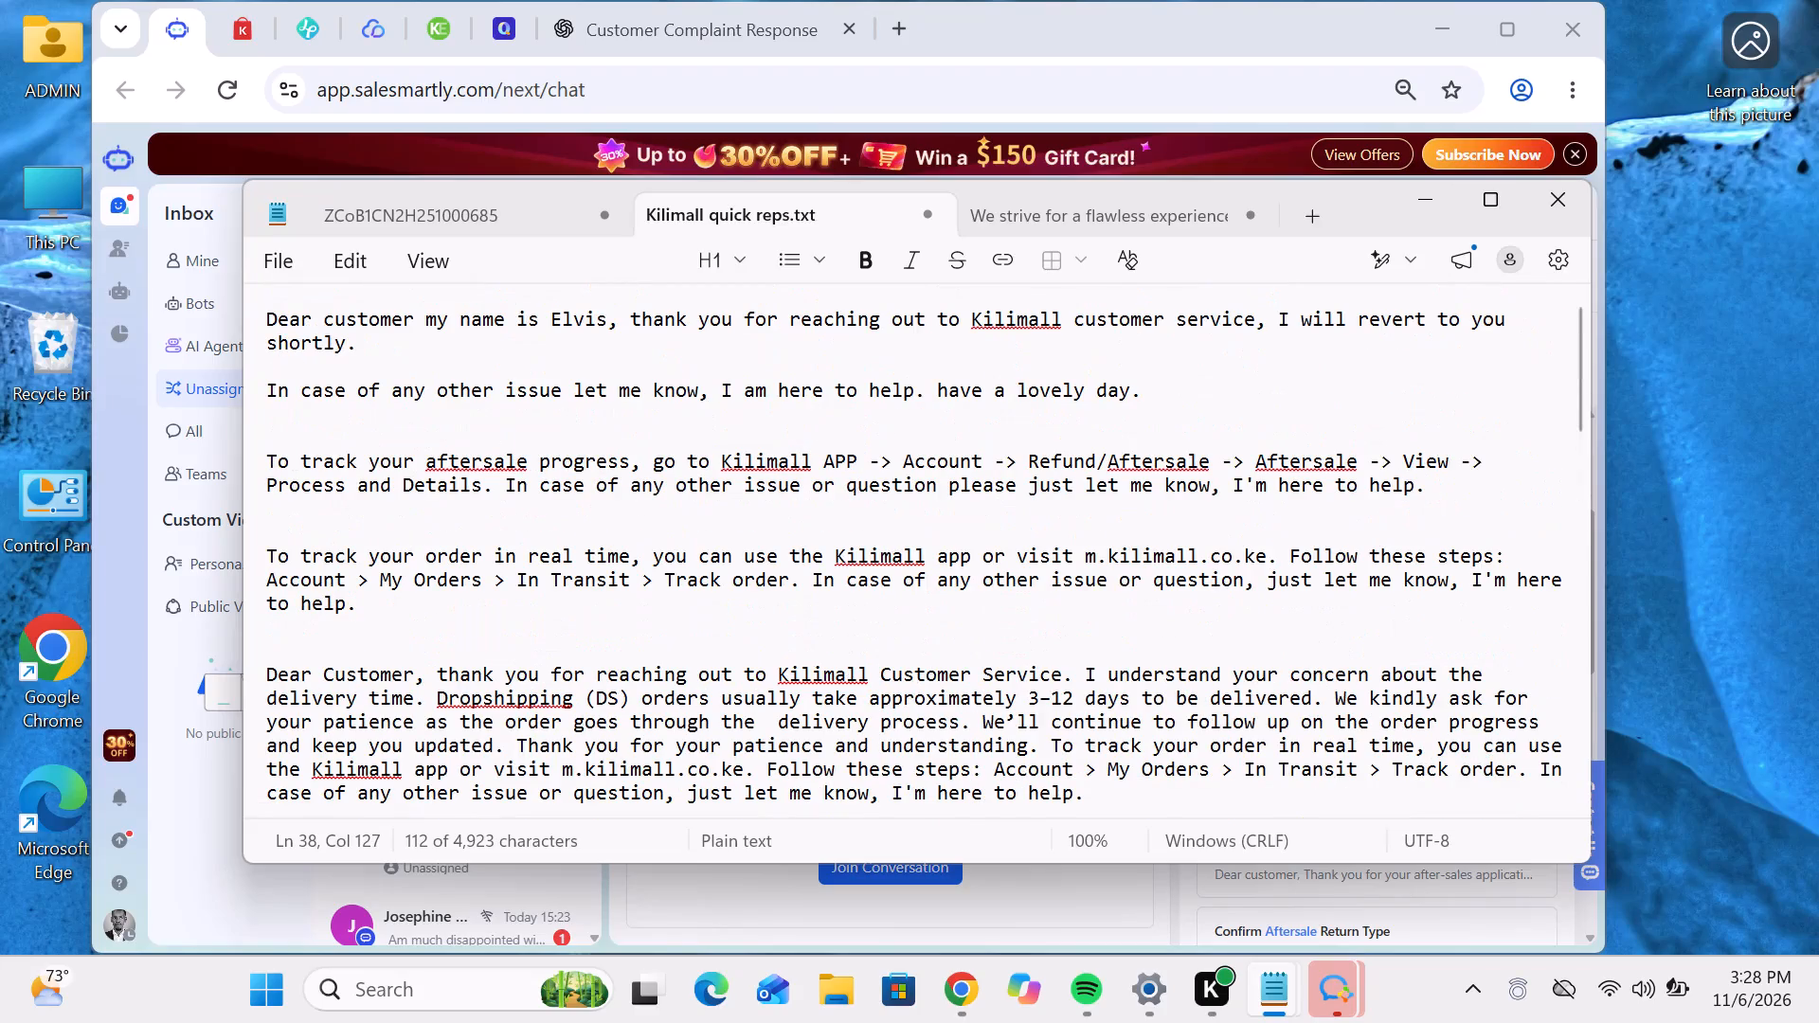
left_click_drag(352, 335, 138, 295)
right_click(308, 323)
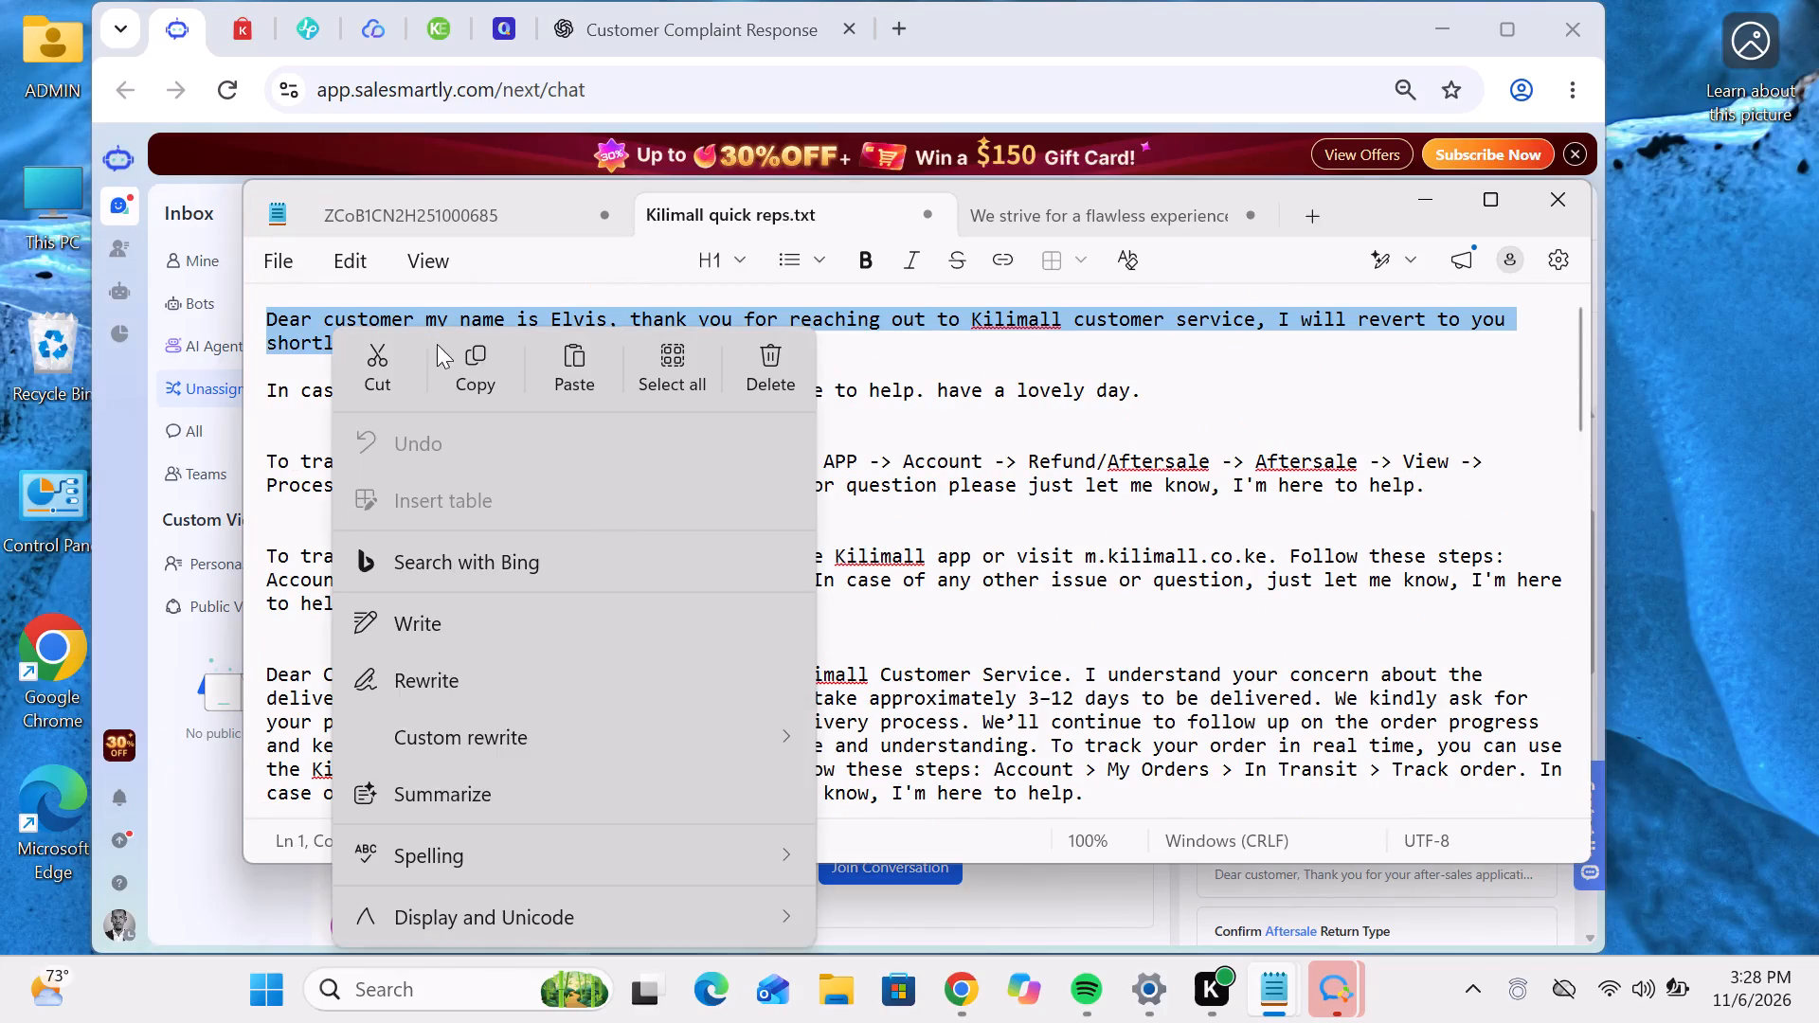
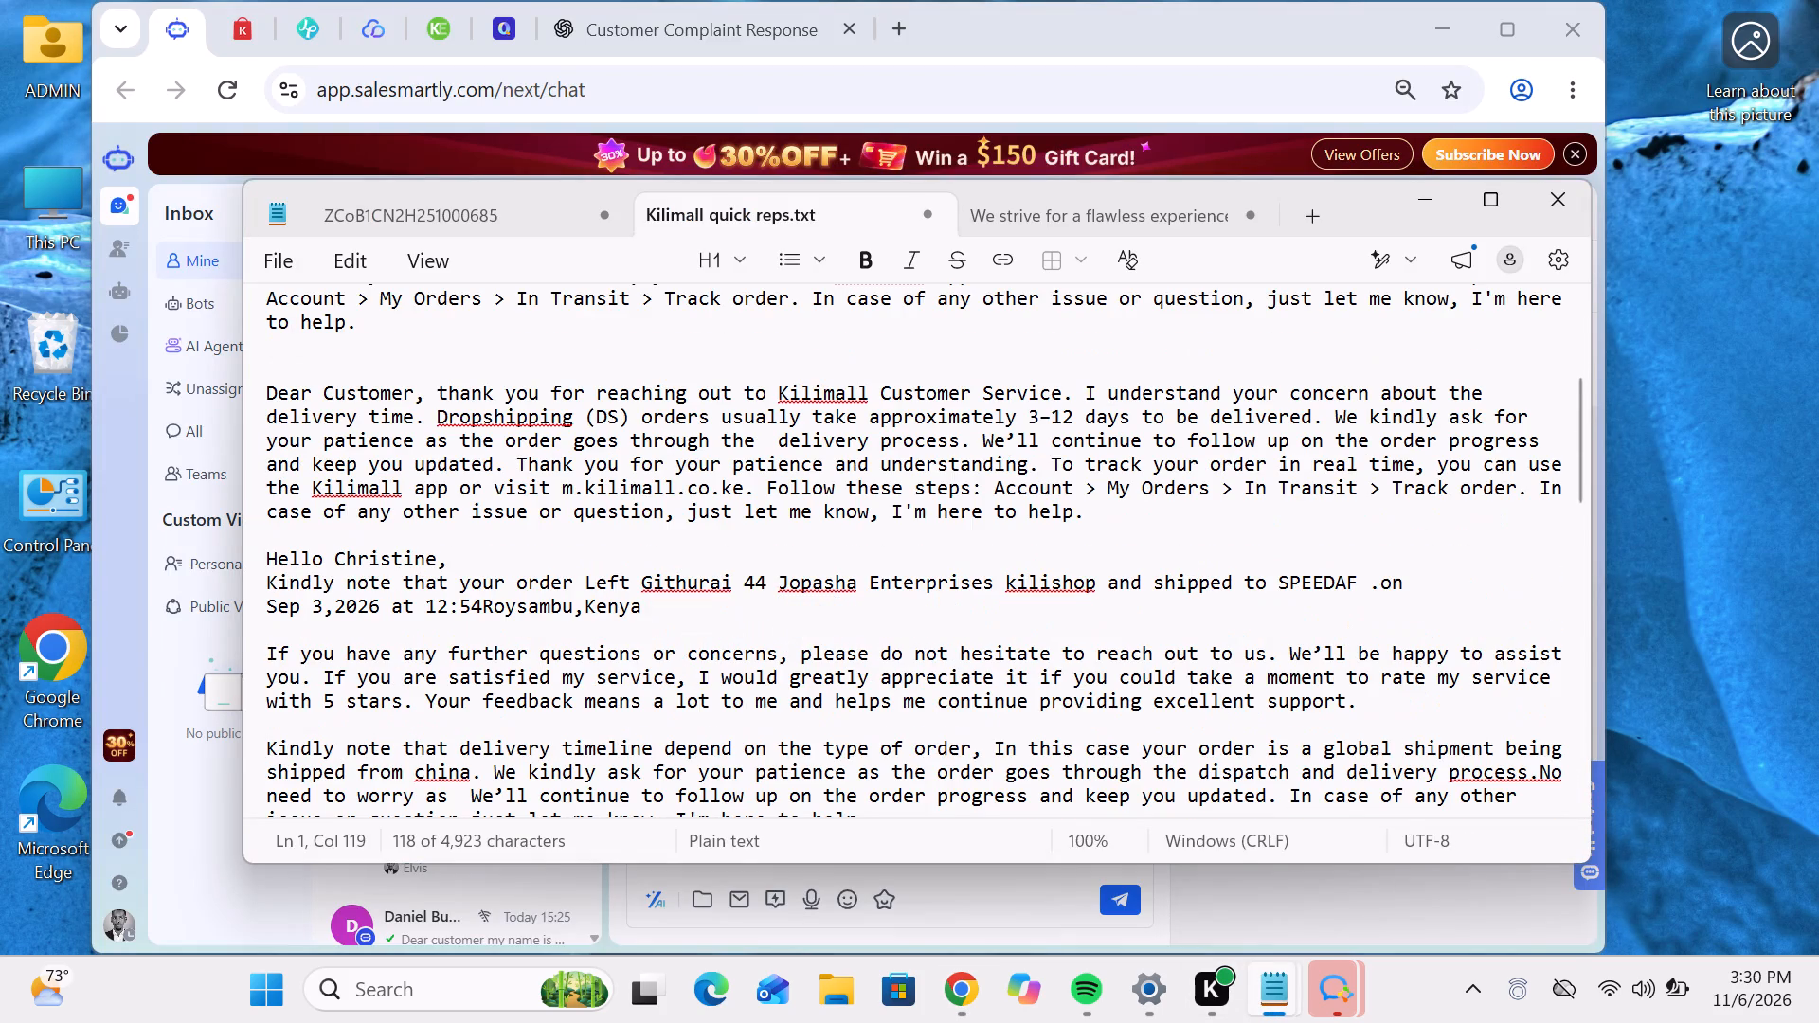
Select the sentence "In case of any other issue or question, just let me know, I'm here to help." ending the Dropshipping delivery reply.
left_click_drag(1526, 495, 1525, 547)
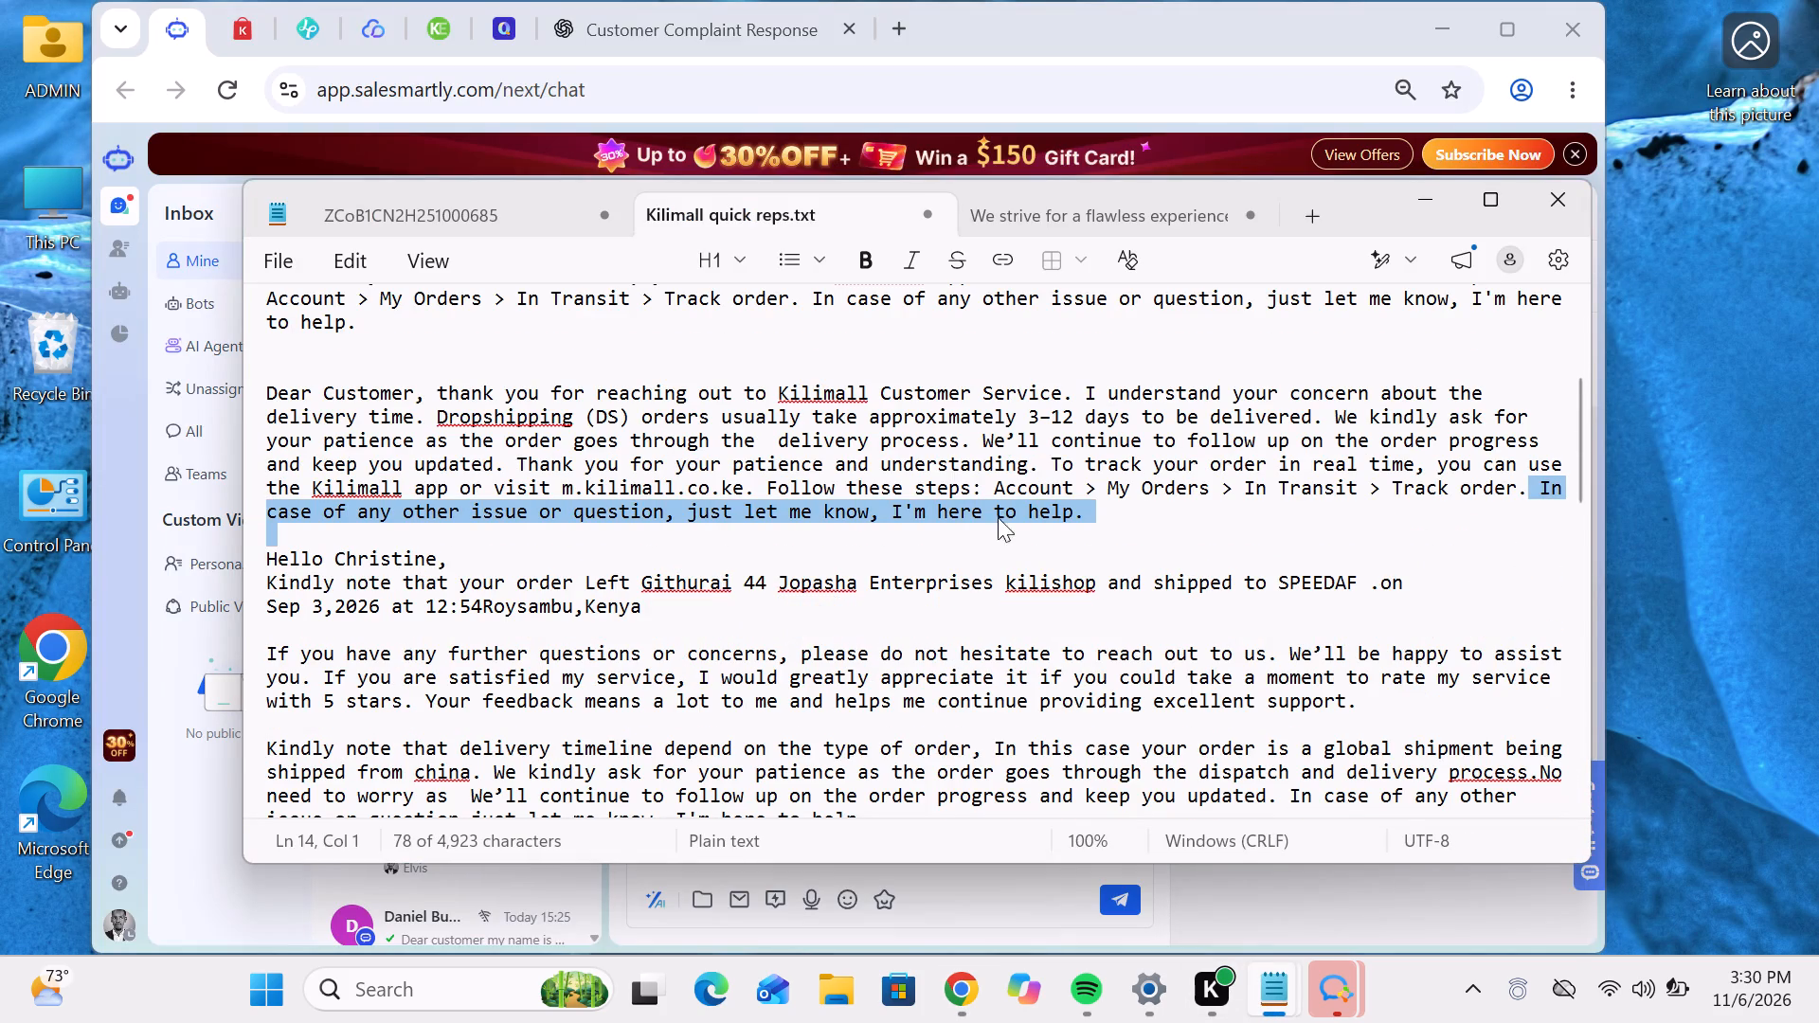
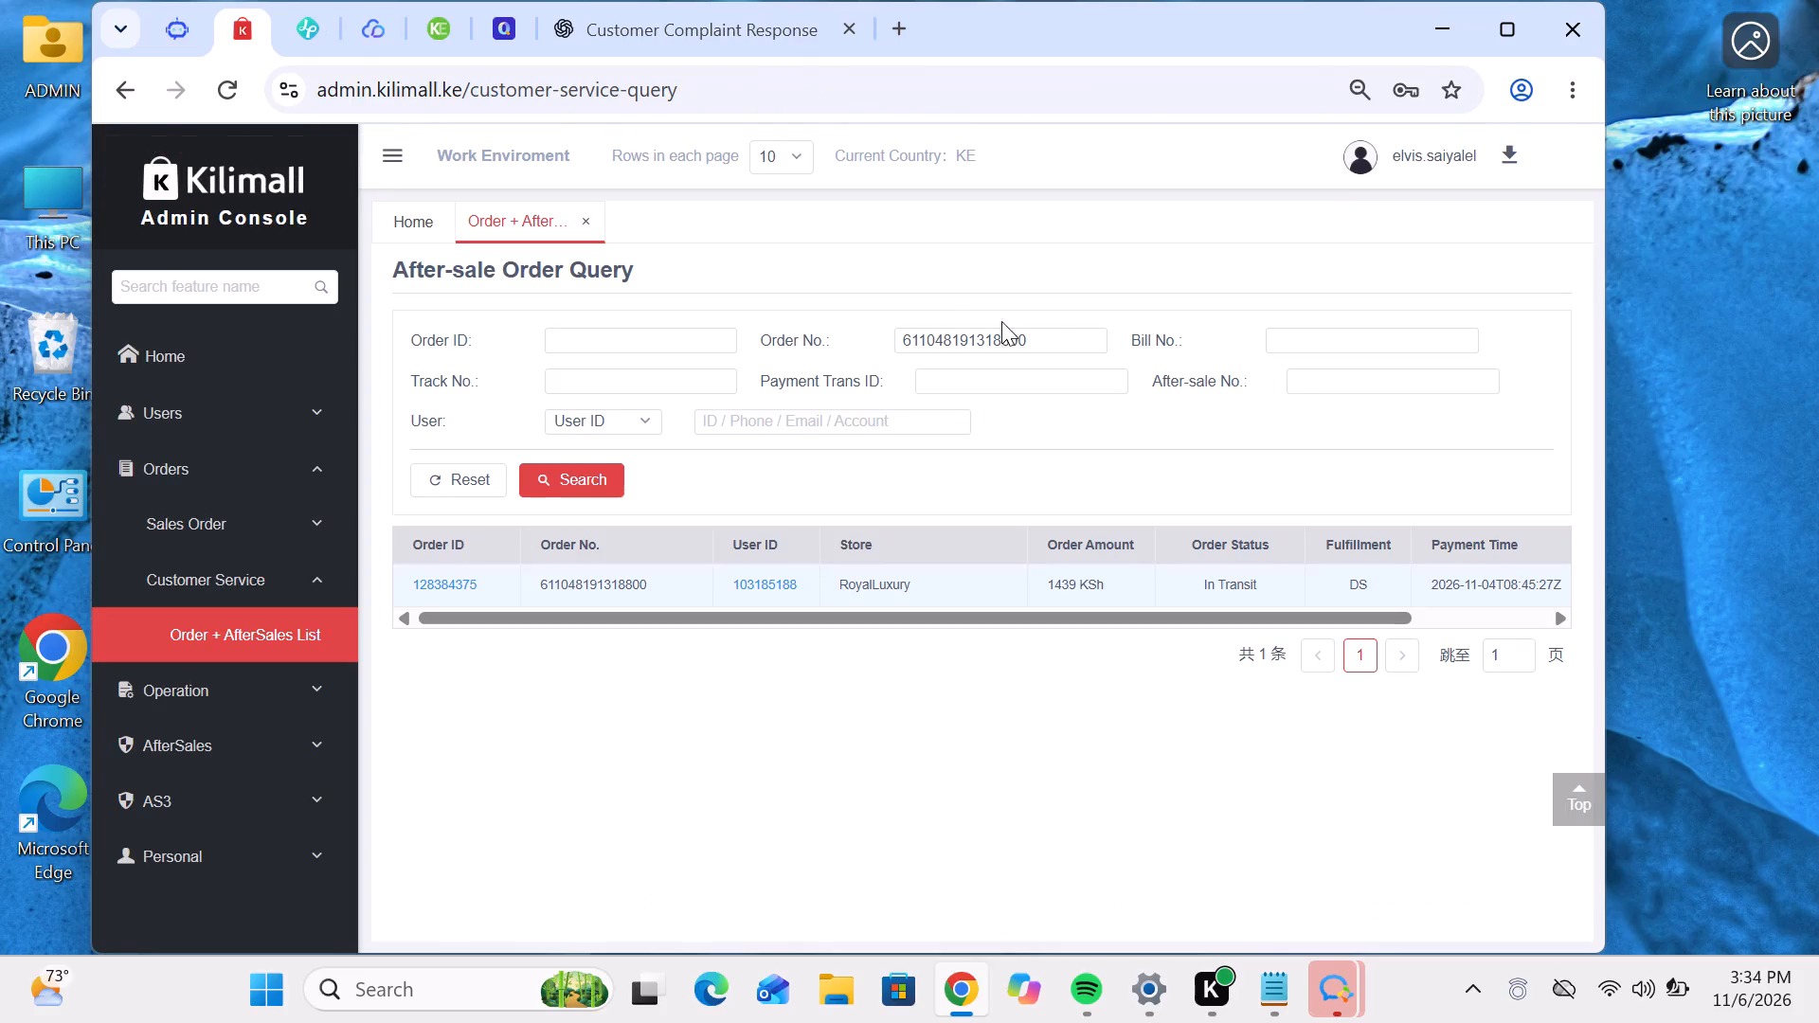
left_click_drag(1049, 332, 746, 359)
key("BackSpace")
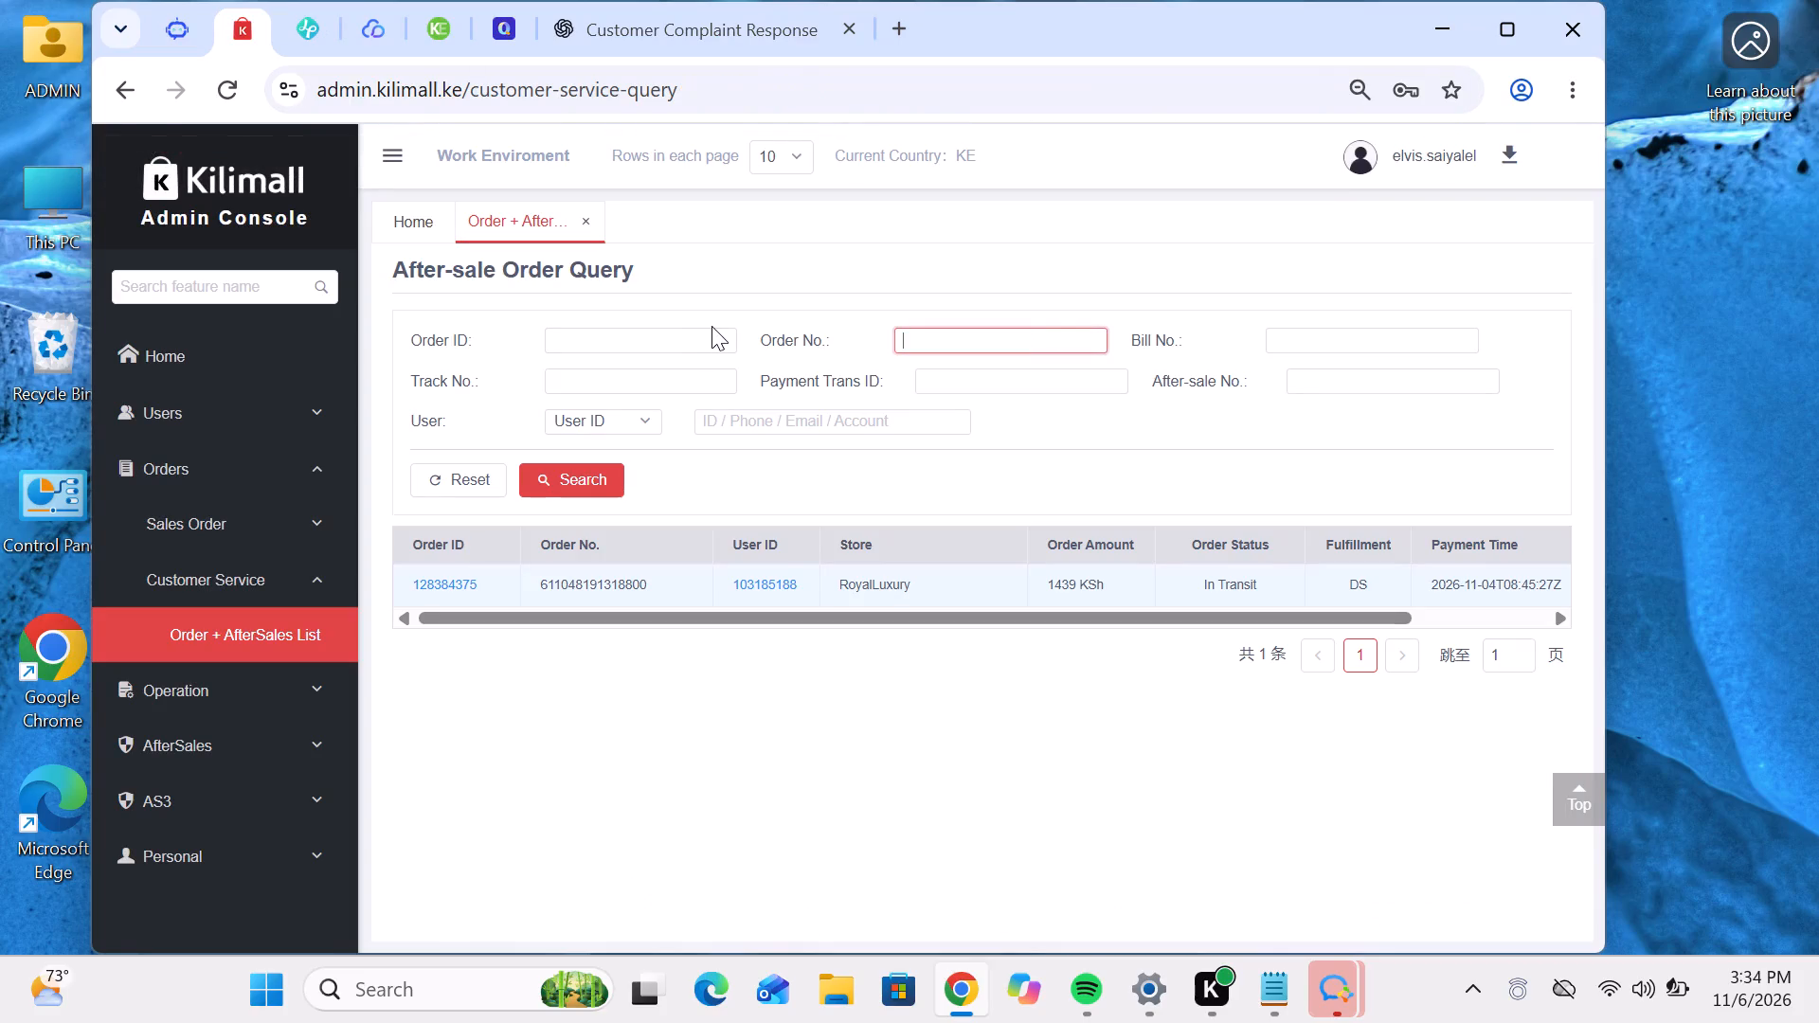
key("ctrl+v")
left_click(542, 469)
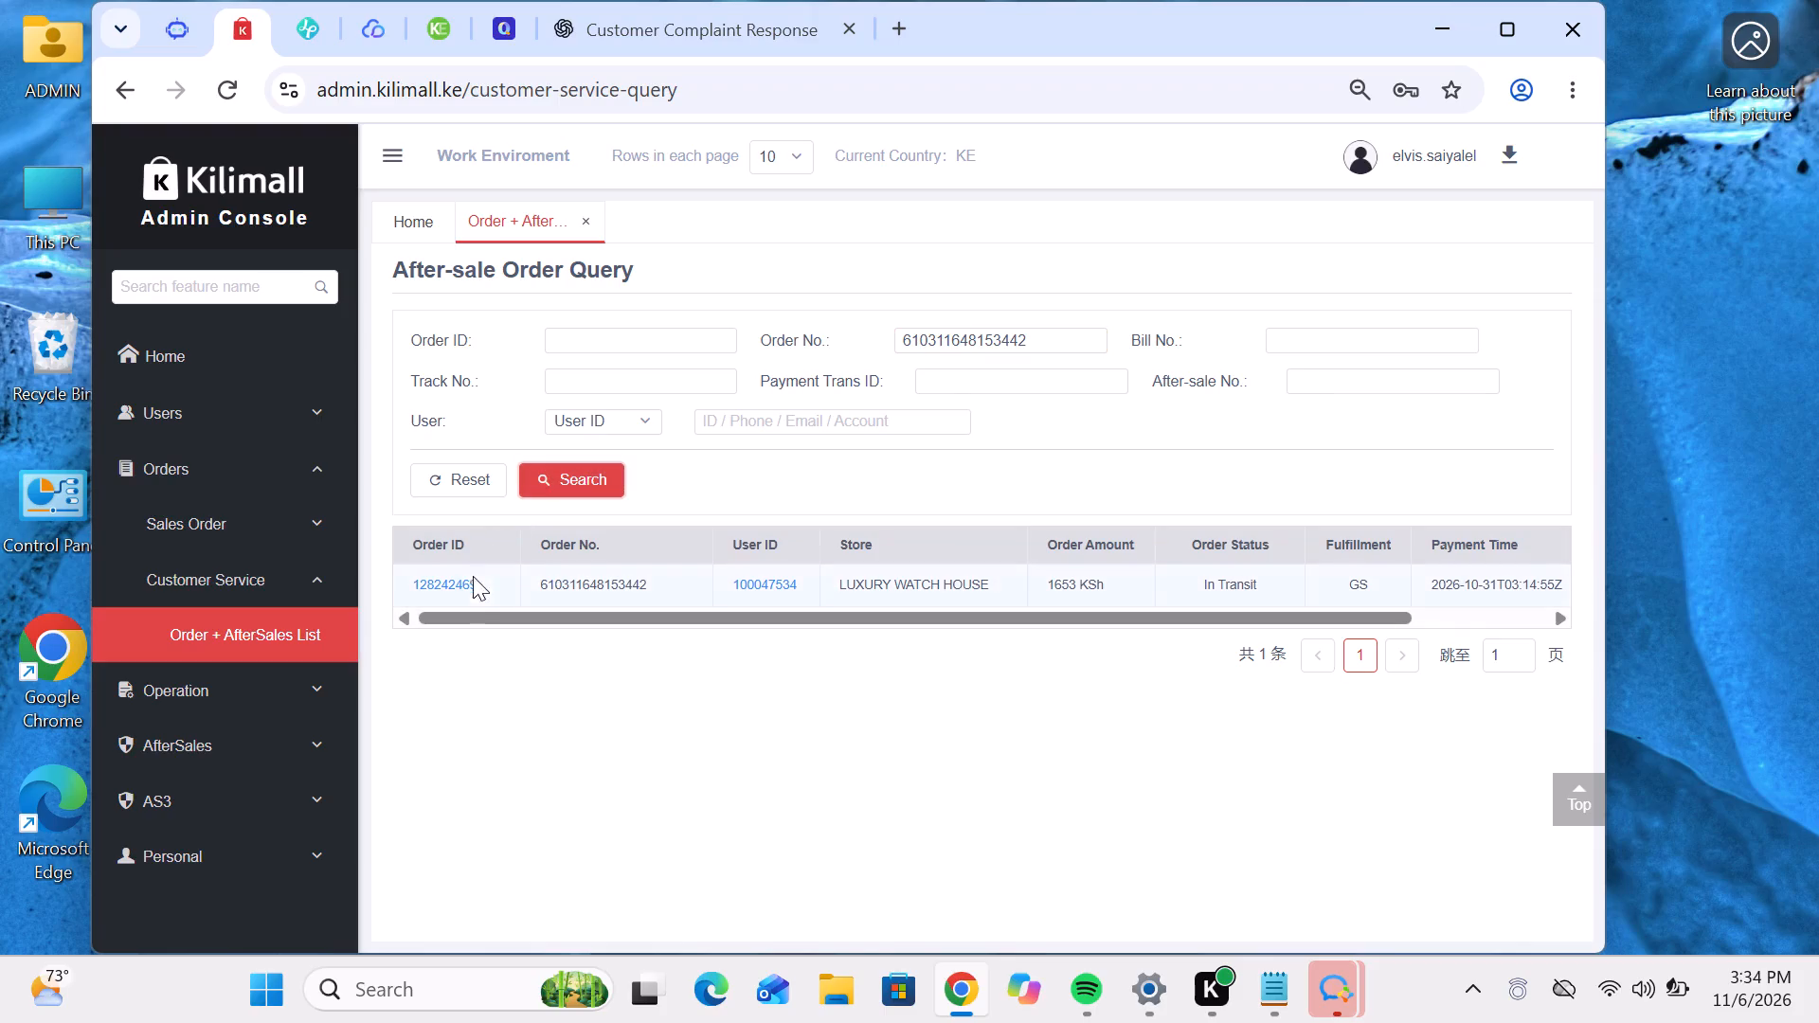
Open the LUXURY WATCH HOUSE order's details and expand its logistics information to examine the parcel tracking.
left_click(458, 580)
scroll(949, 413, "down", 11)
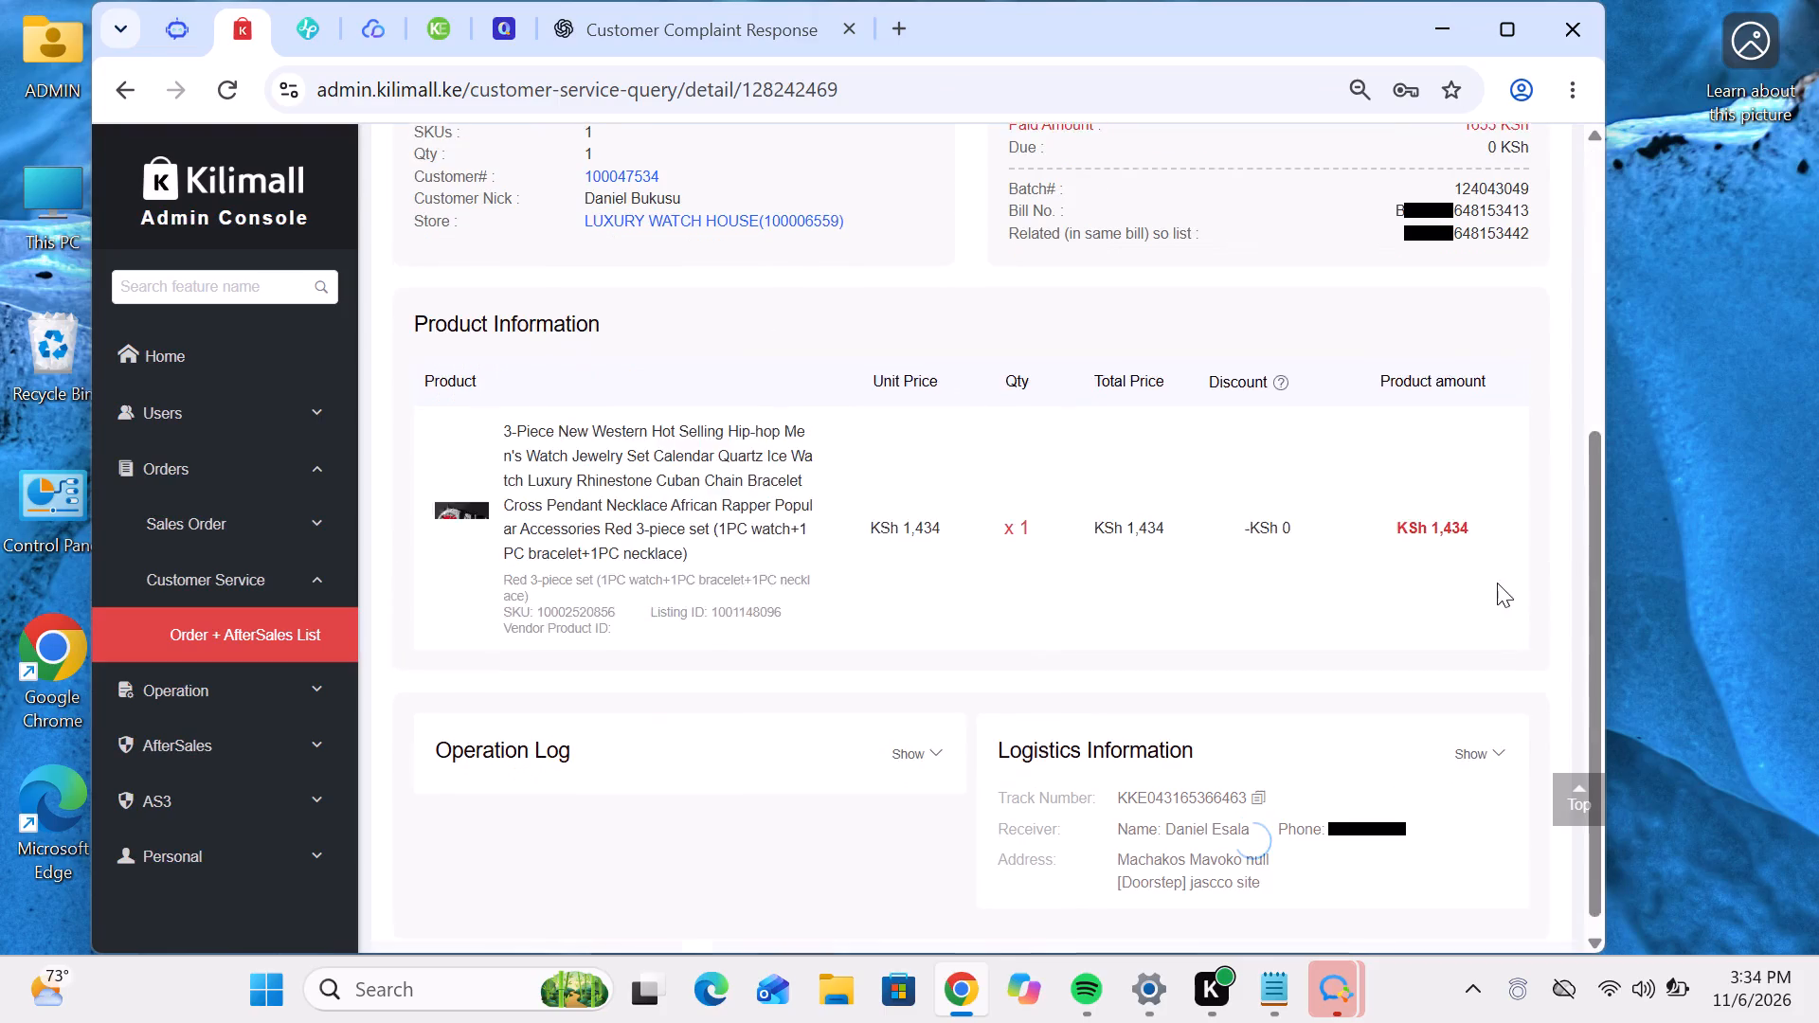
left_click(1484, 720)
scroll(1470, 725, "down", 3)
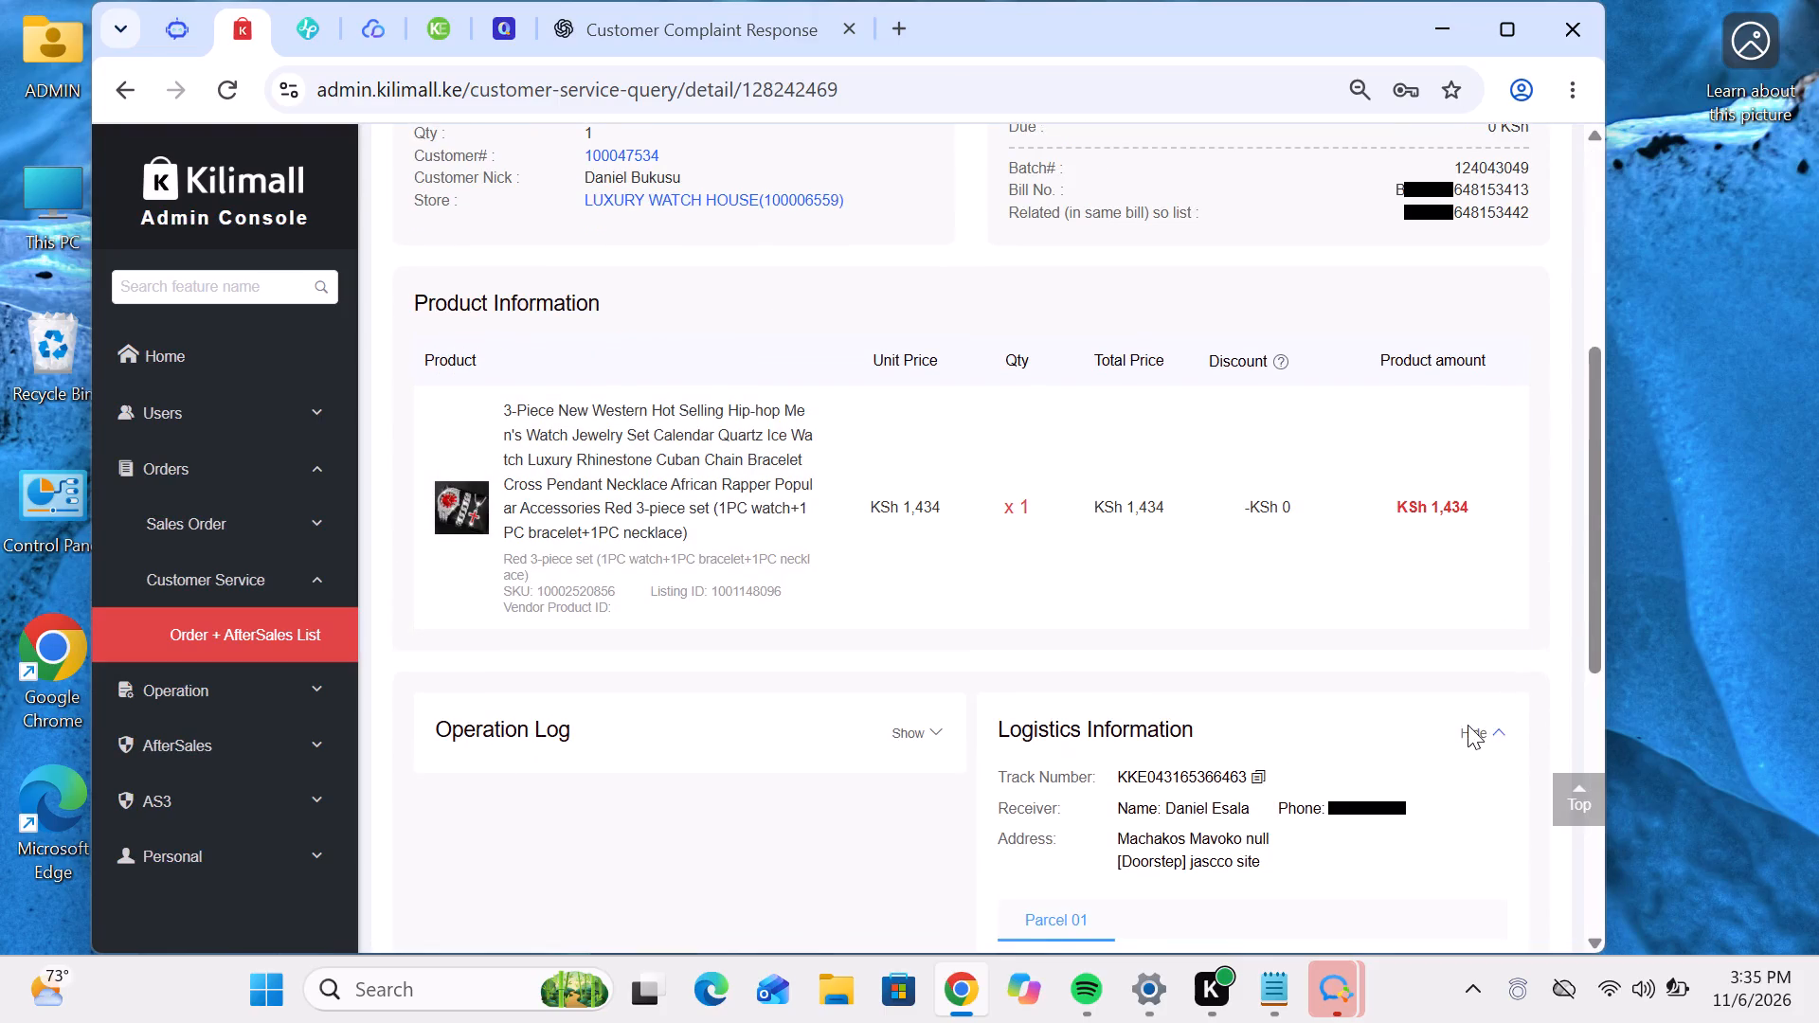